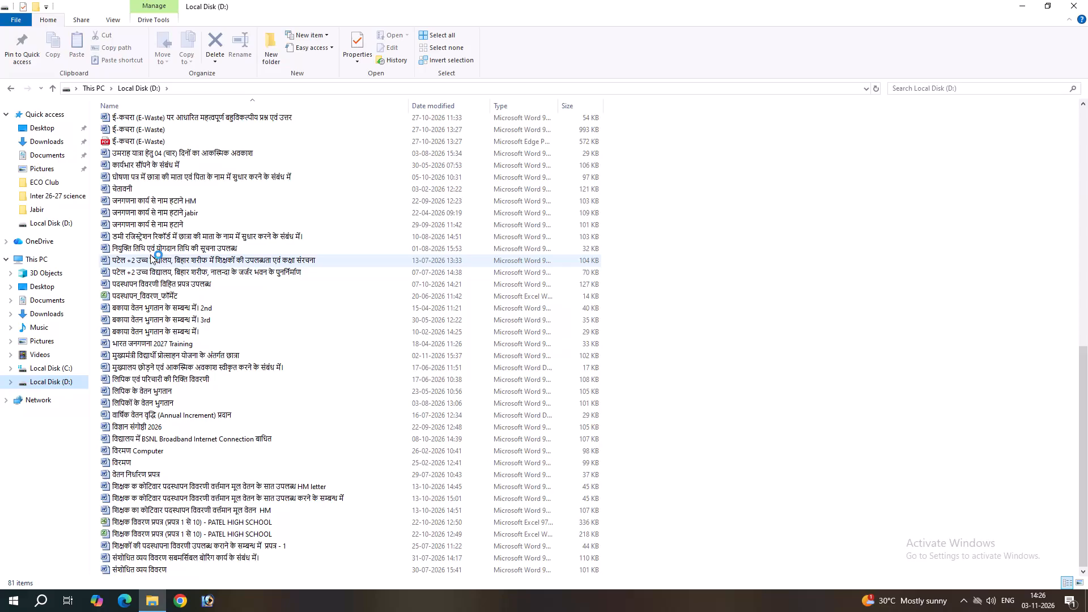
Open the Word document "कार्यभार सौंपने के संबंध में" from Local Disk (D:).
{"action": "double_click", "coordinate": [148, 163]}
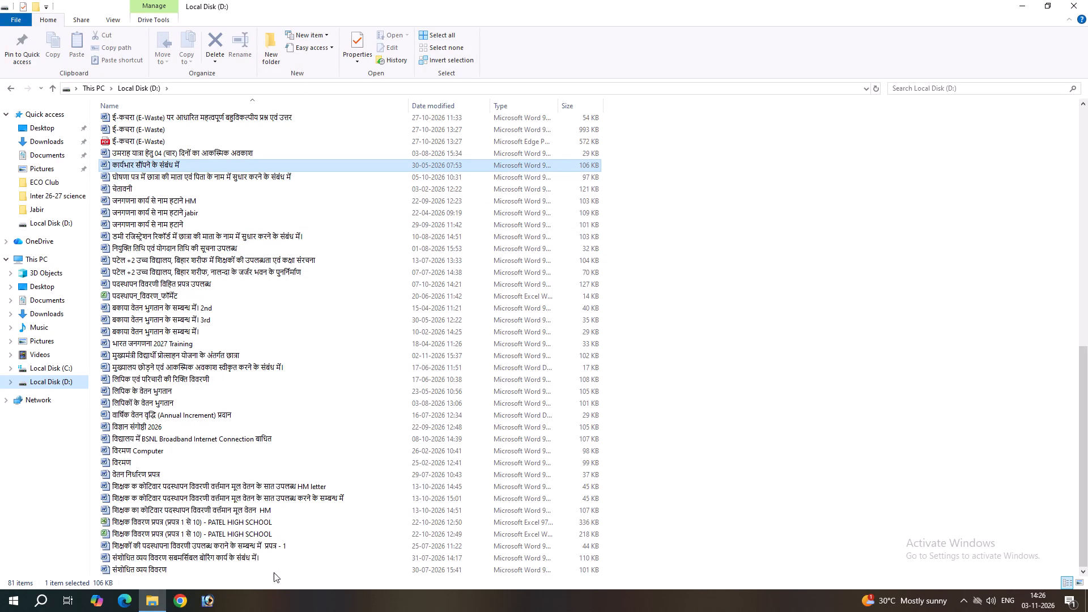
Switch to Chrome and load web.whatsapp.com in the new tab.
{"action": "left_click", "coordinate": [182, 599]}
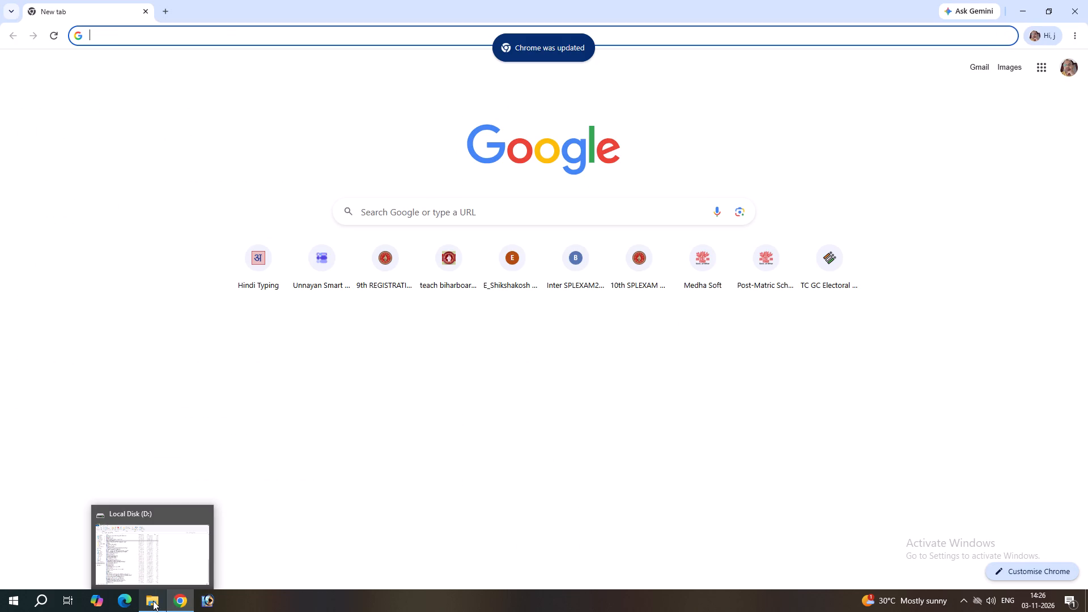
{"action": "left_click", "coordinate": [111, 35]}
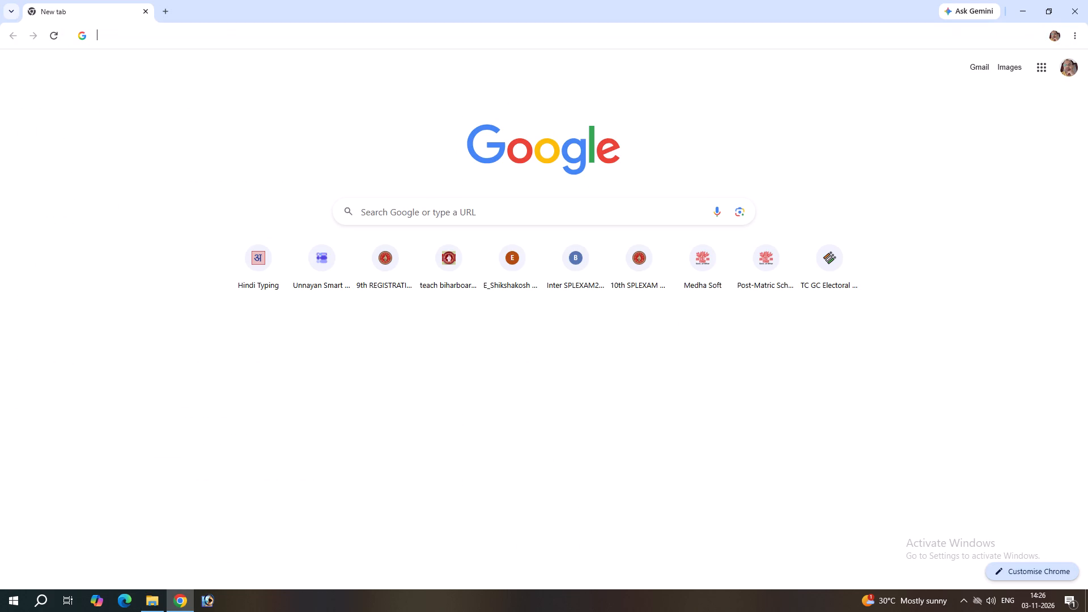
{"action": "type", "text": "ws"}
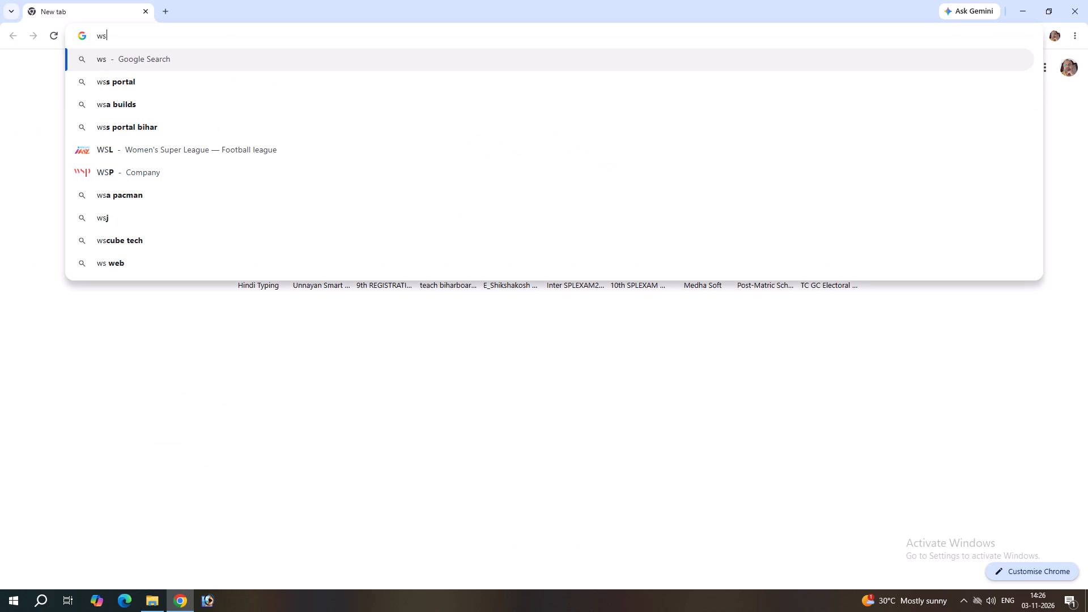
{"action": "key", "text": "BackSpace"}
{"action": "left_click", "coordinate": [159, 147]}
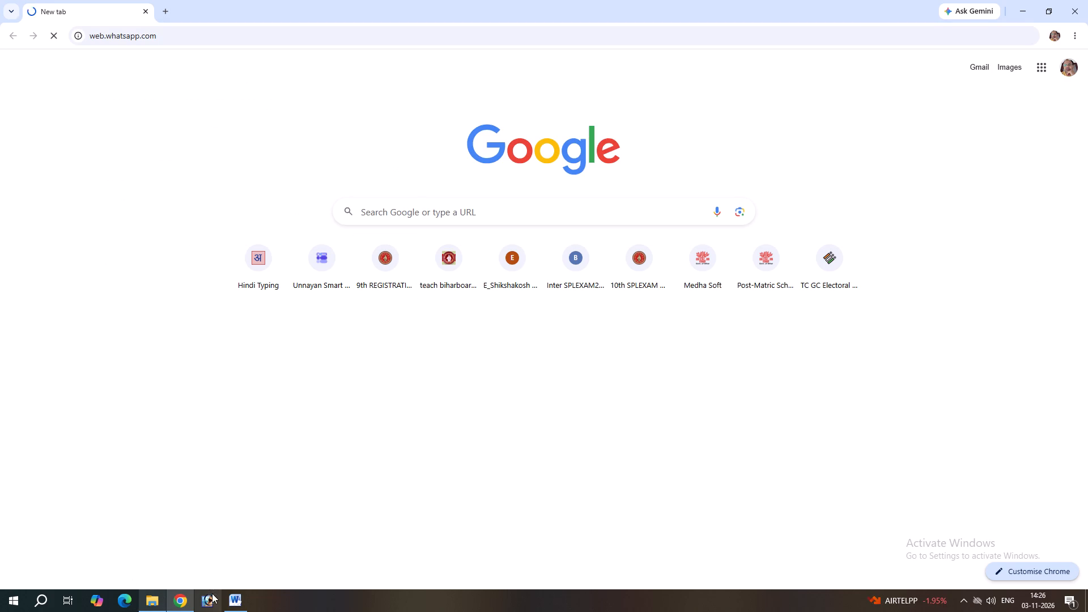
Switch to the opened letter in Word and dismiss the Microsoft Office Activation Wizard.
{"action": "left_click", "coordinate": [235, 595]}
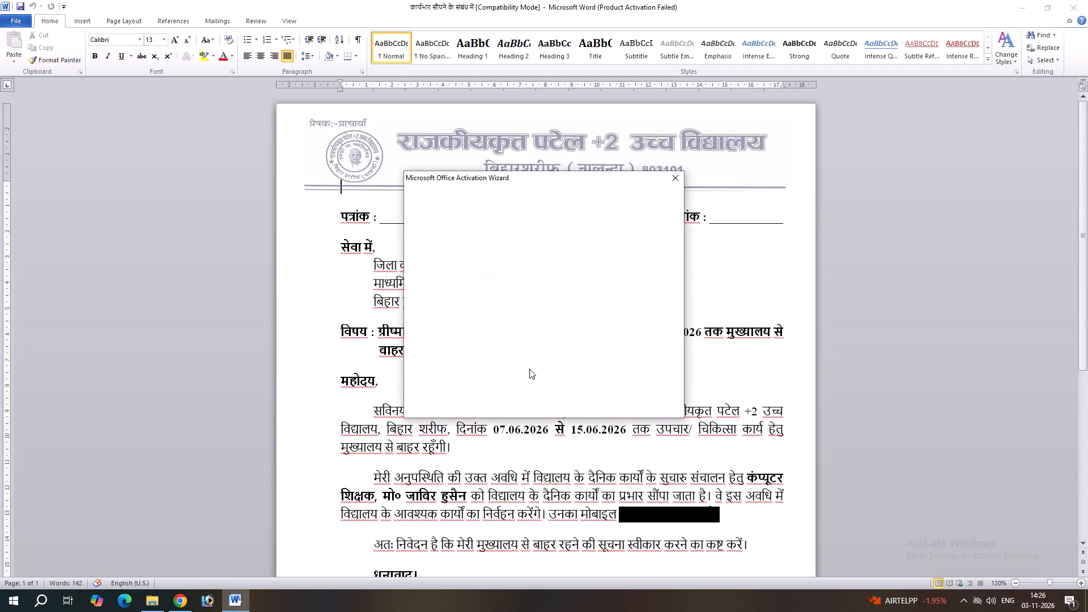
{"action": "left_click", "coordinate": [673, 181]}
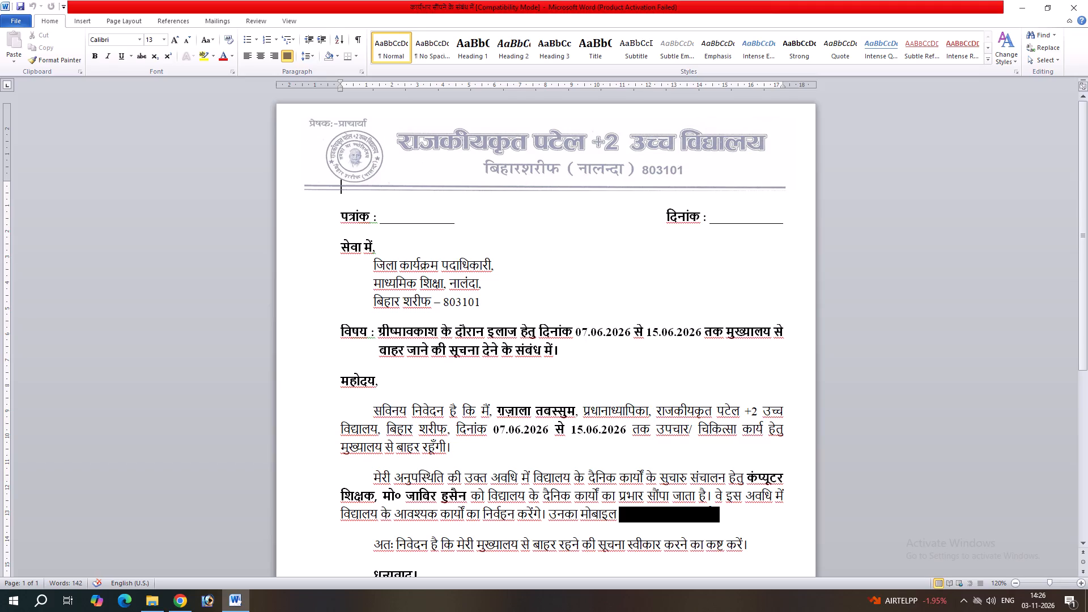
Select the letter's entire text below the letterhead, from the "पत्रांक" line through the closing signature block.
{"action": "left_click_drag", "start_coordinate": [342, 214], "coordinate": [744, 425]}
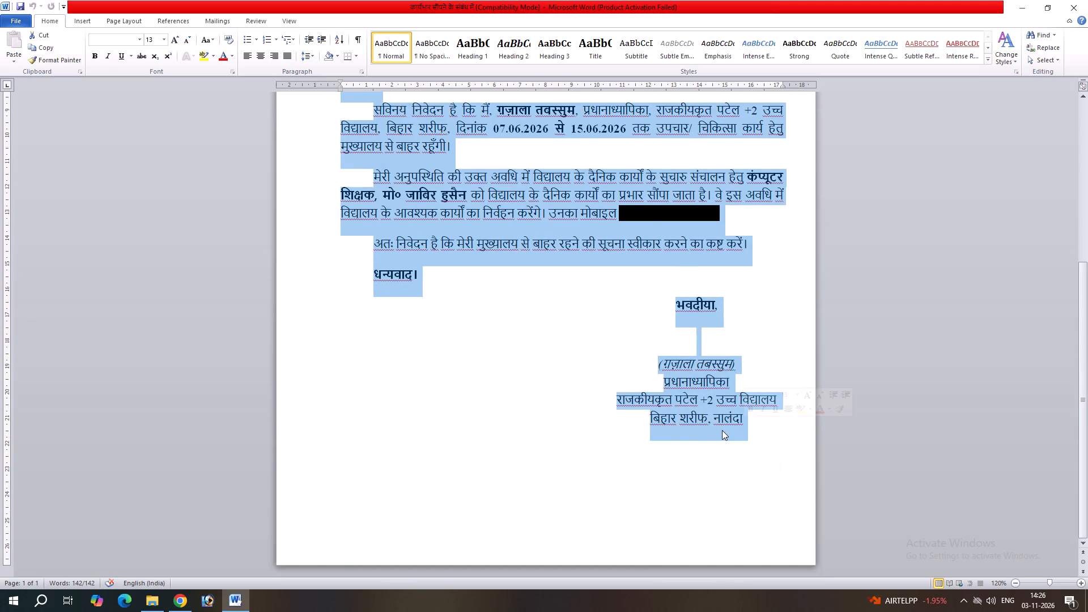
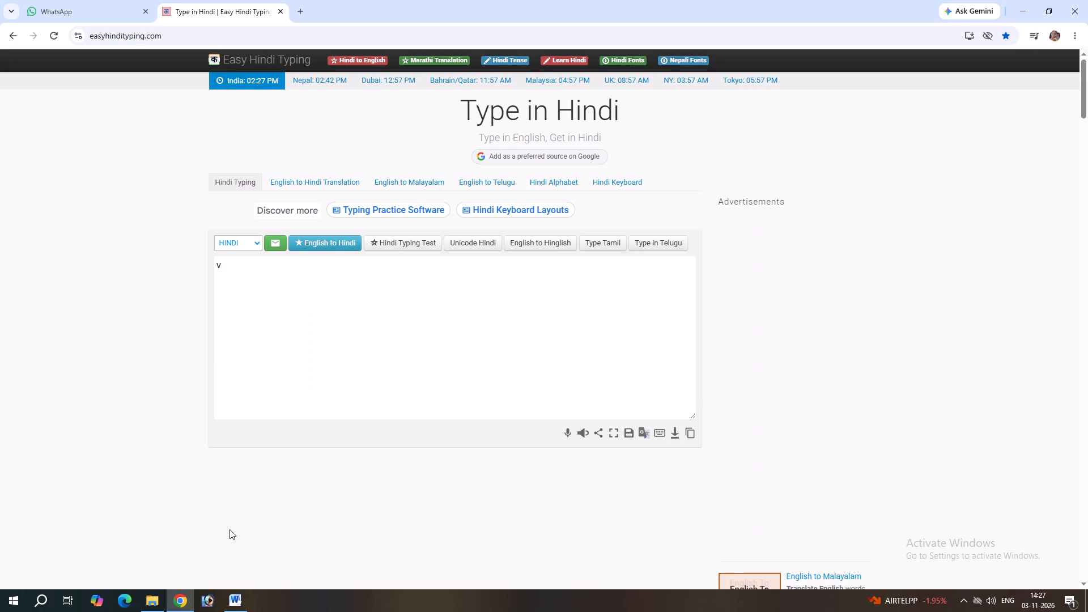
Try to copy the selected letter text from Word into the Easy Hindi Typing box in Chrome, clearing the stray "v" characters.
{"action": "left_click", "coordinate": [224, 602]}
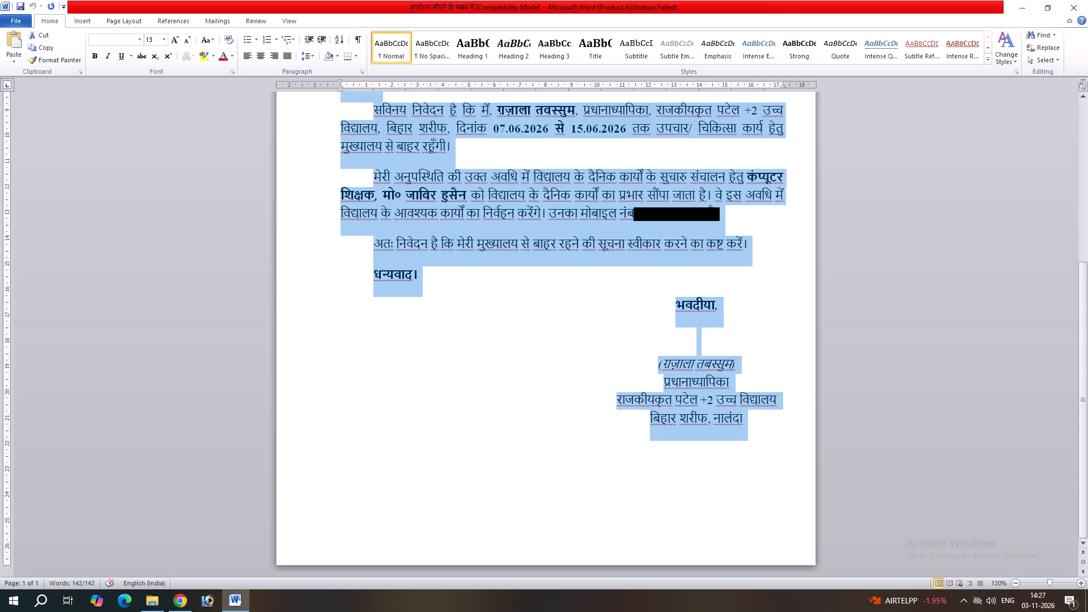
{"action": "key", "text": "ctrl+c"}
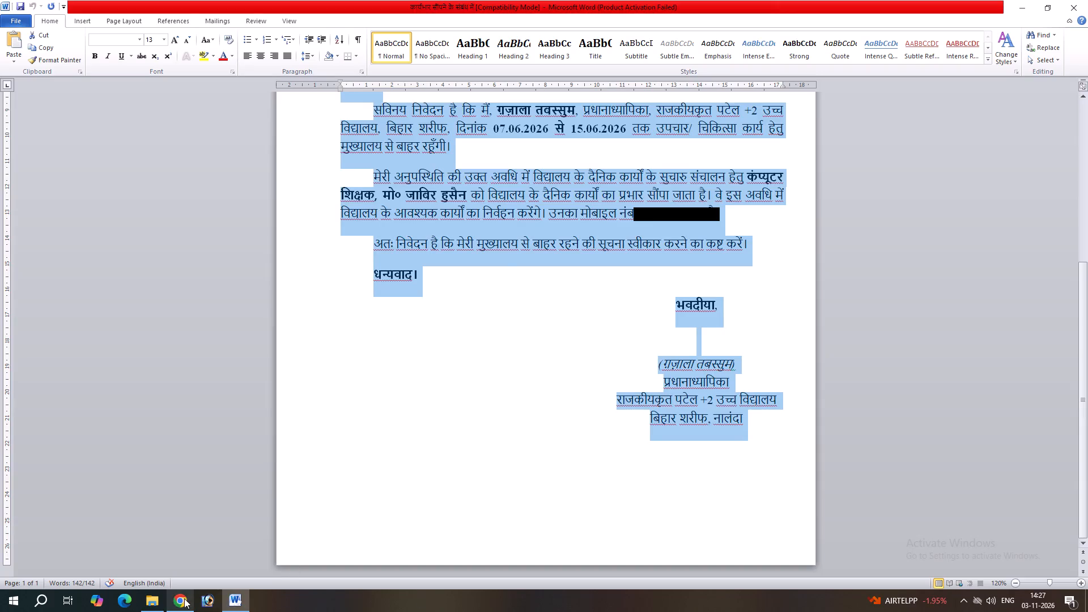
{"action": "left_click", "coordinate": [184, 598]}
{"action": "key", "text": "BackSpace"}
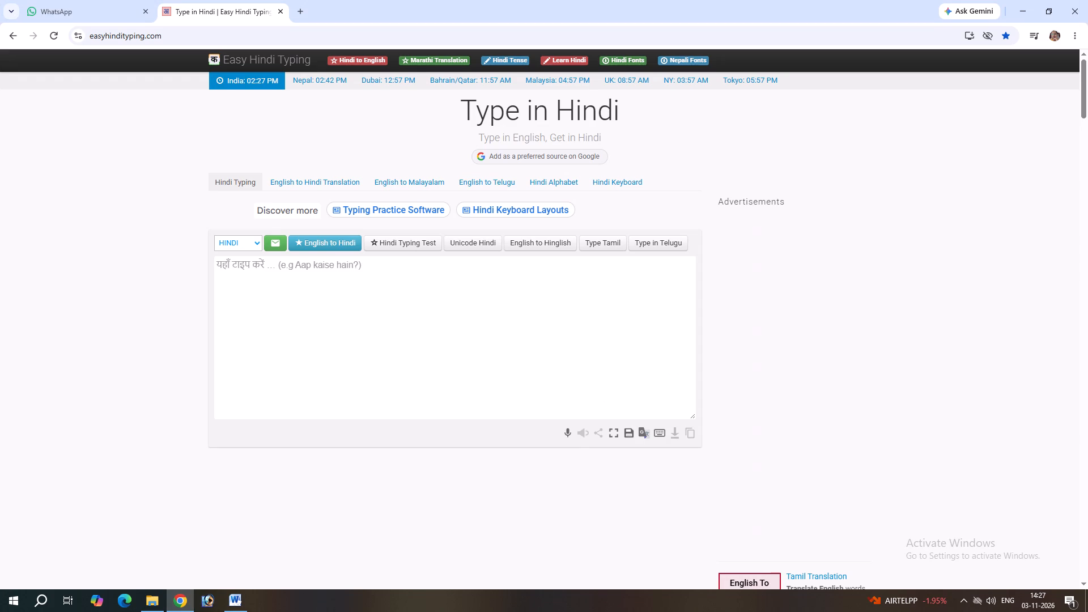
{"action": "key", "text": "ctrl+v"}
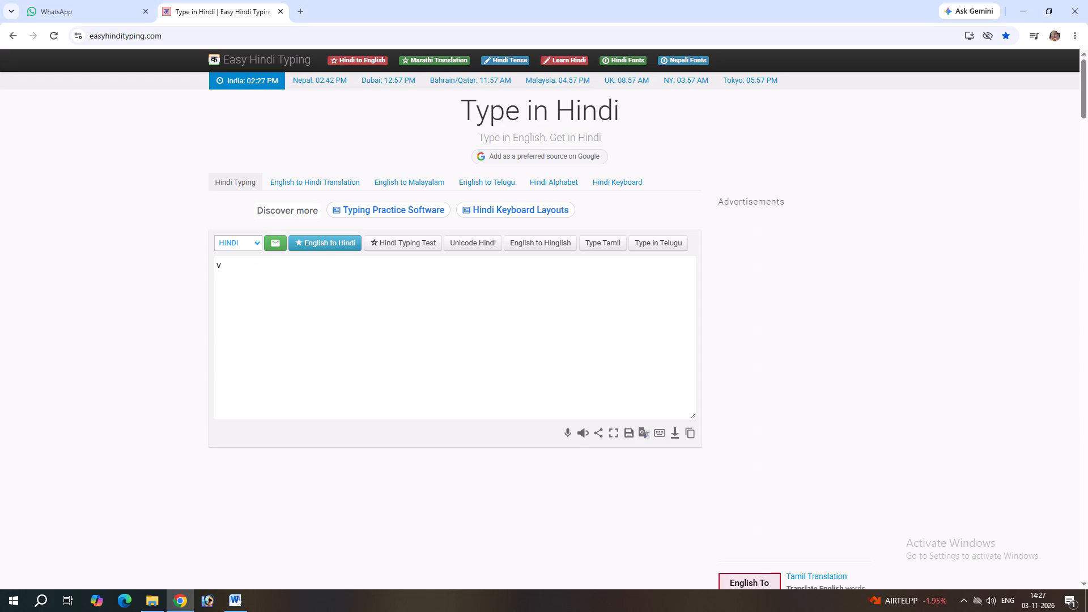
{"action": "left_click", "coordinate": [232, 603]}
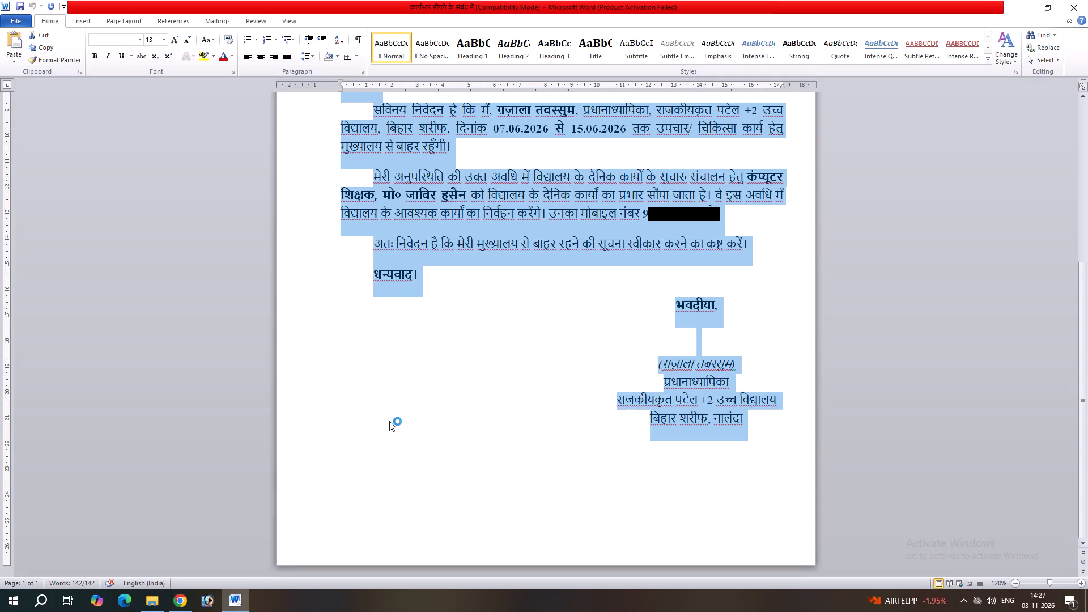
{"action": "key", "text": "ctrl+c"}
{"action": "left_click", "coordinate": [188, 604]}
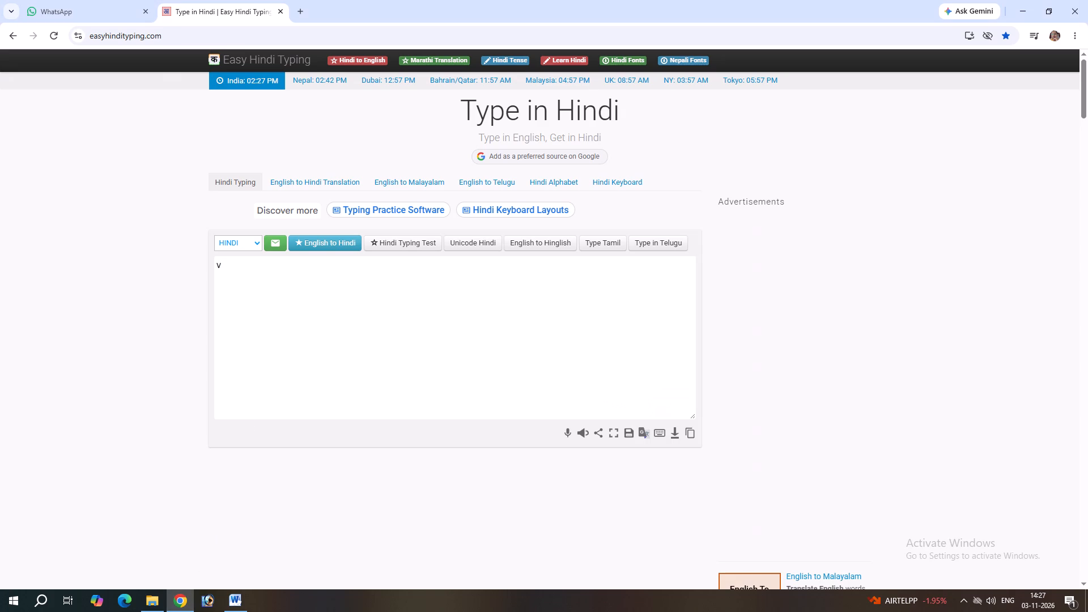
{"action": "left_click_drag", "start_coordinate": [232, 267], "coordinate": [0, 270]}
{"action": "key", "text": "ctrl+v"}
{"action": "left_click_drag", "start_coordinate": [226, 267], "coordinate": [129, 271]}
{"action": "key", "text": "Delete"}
Cut the selected letter text in Word, paste it back in place, and paste it into the Easy Hindi Typing box in Chrome.
{"action": "left_click", "coordinate": [248, 598]}
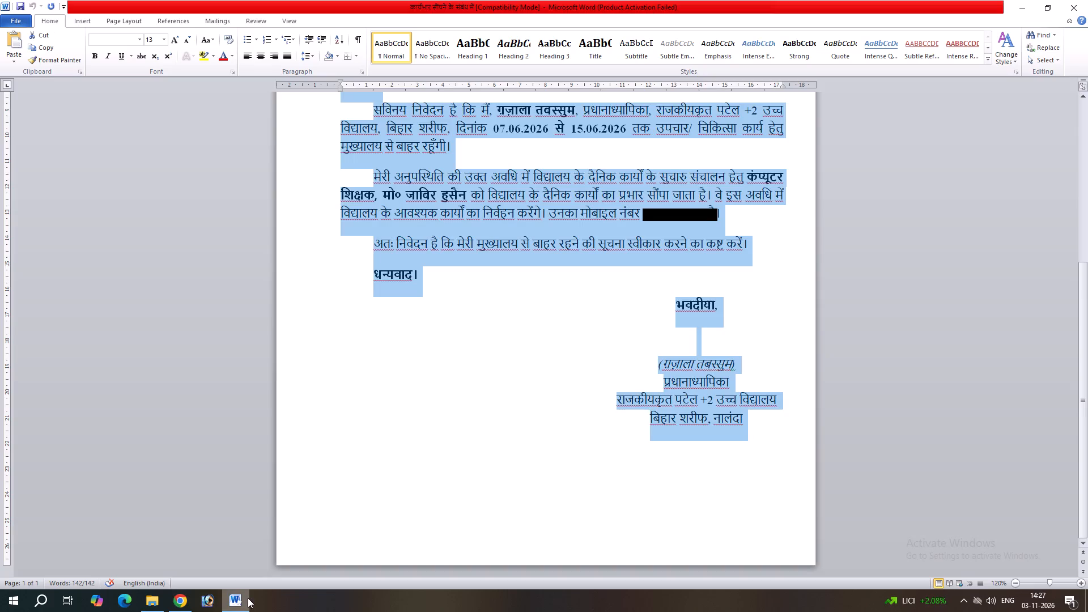
{"action": "key", "text": "ctrl+x"}
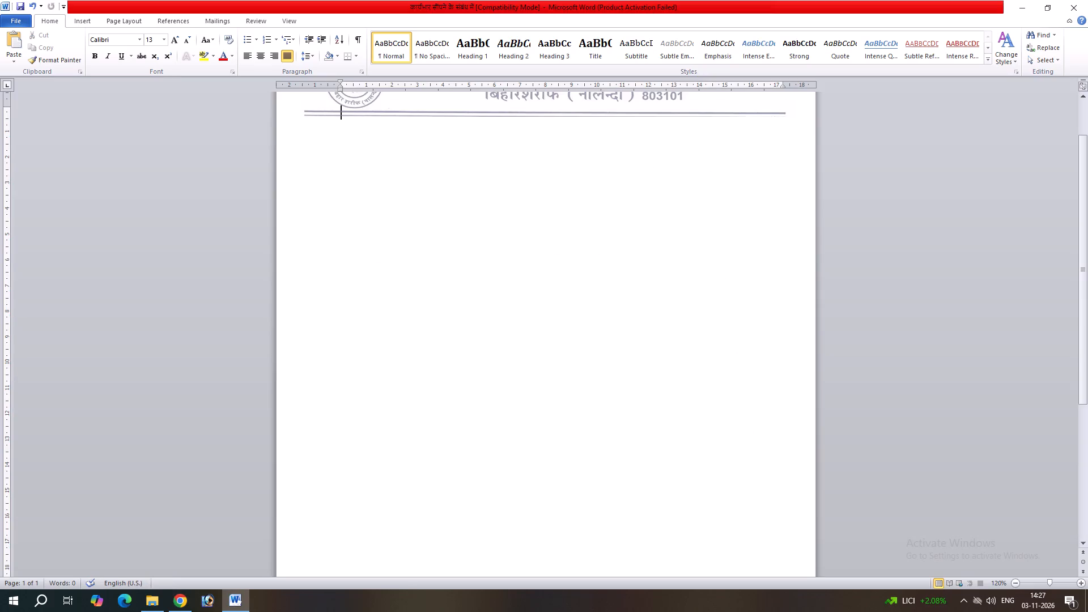
{"action": "key", "text": "ctrl+v"}
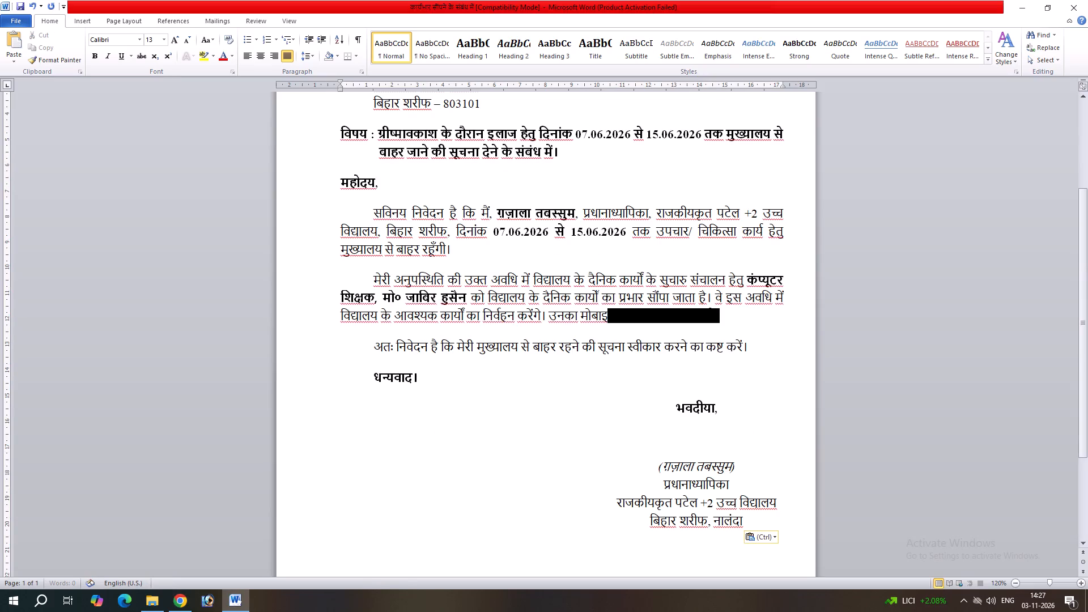
{"action": "left_click", "coordinate": [179, 600]}
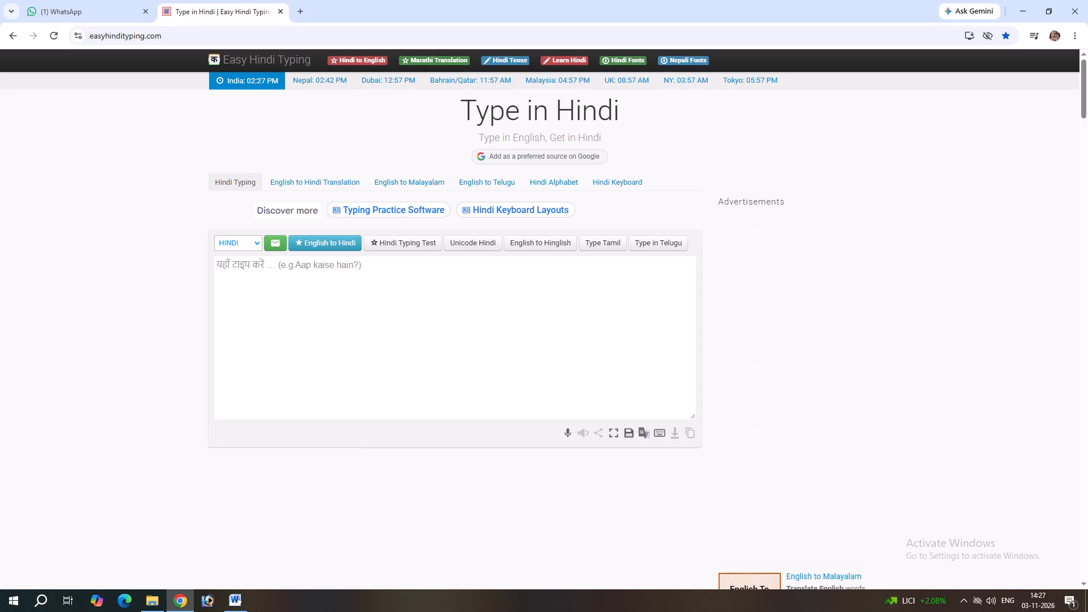
{"action": "key", "text": "ctrl+v"}
{"action": "key", "text": "BackSpace"}
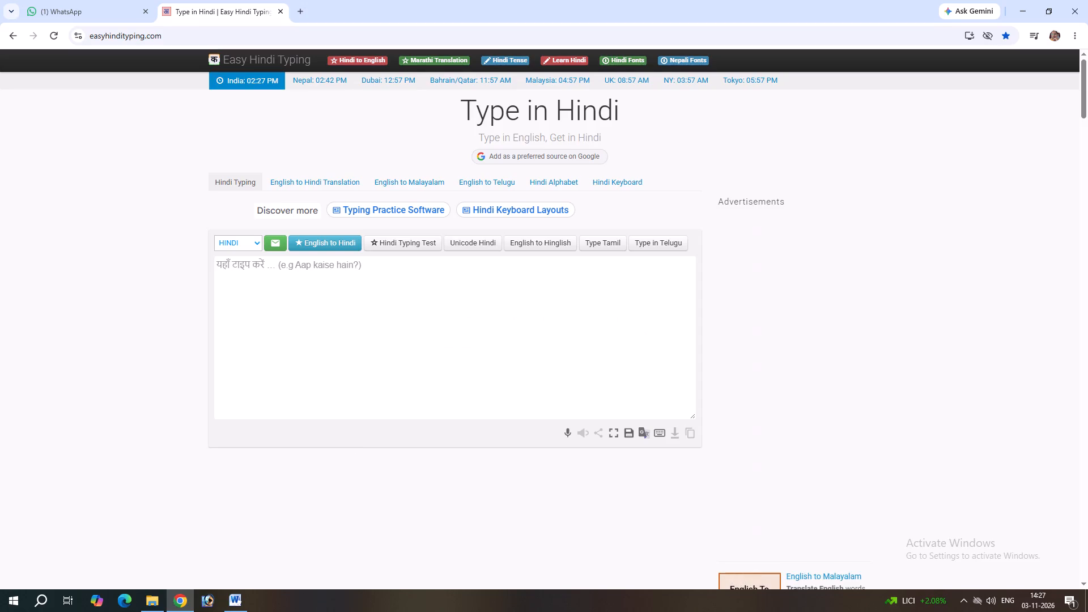
{"action": "right_click", "coordinate": [343, 294]}
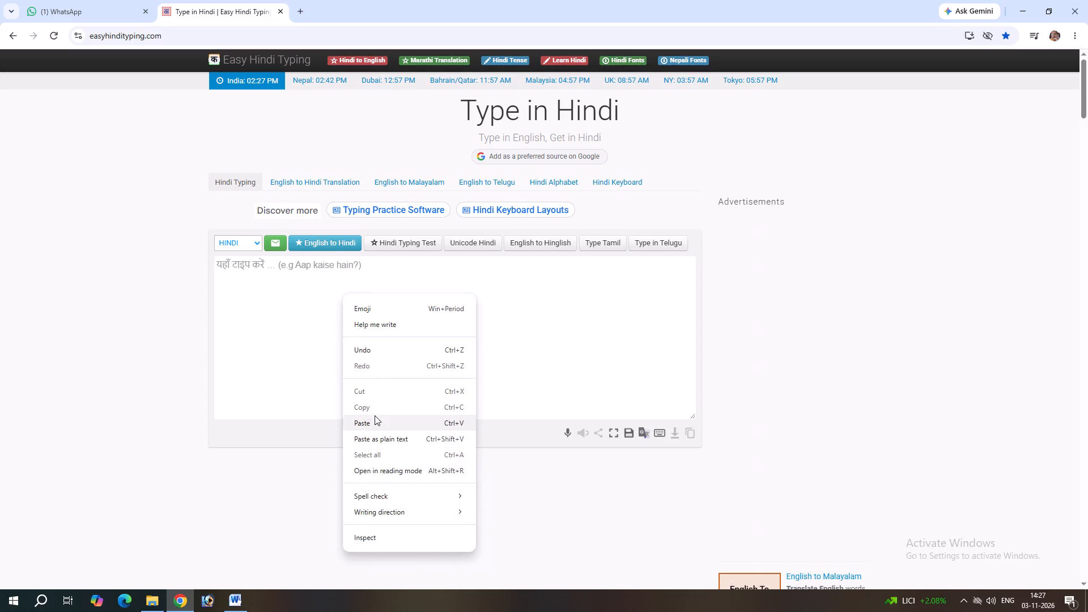
{"action": "left_click", "coordinate": [372, 424]}
Replace "ग्रीष्मावकाश" in the pasted letter's subject line with "दीपावली / चित्रगुप्त पूजा".
{"action": "scroll", "coordinate": [402, 385], "scroll_direction": "up", "scroll_amount": 8}
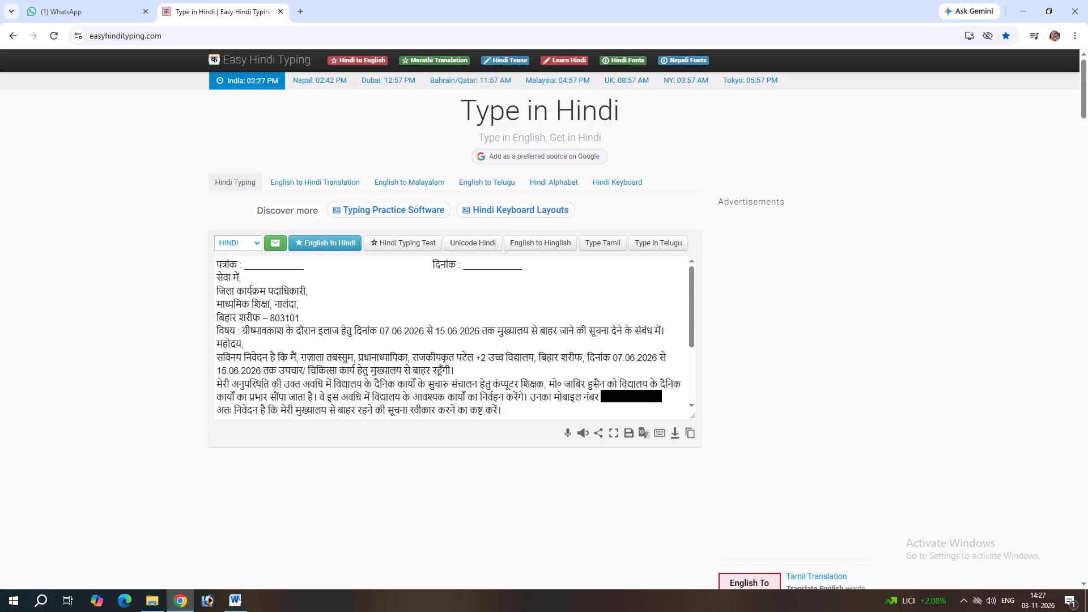
{"action": "left_click_drag", "start_coordinate": [243, 327], "coordinate": [289, 328]}
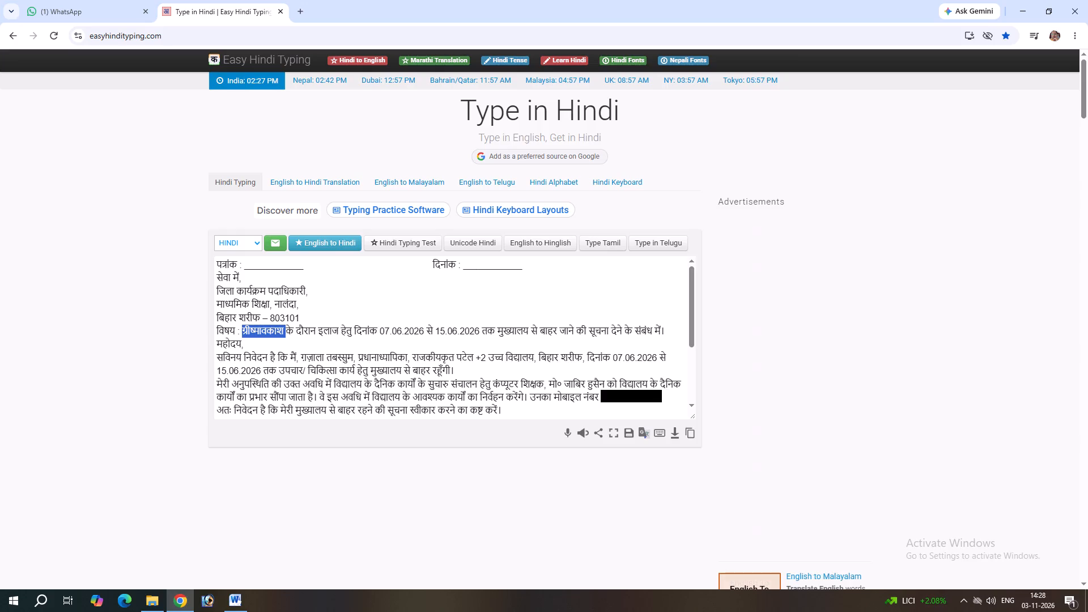
{"action": "type", "text": "di"}
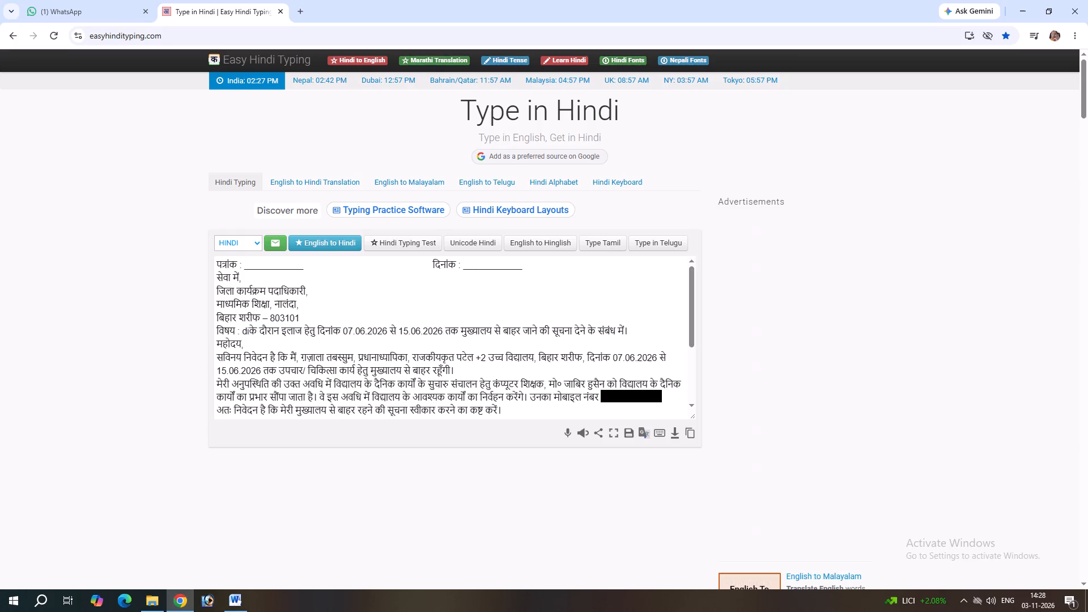
{"action": "type", "text": "pav"}
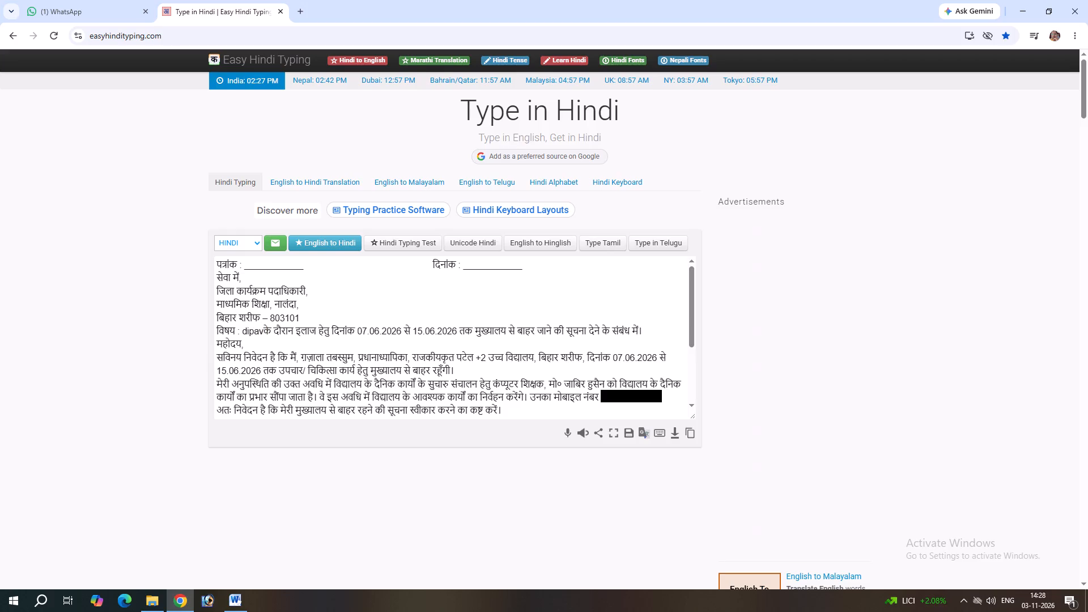
{"action": "type", "text": "li"}
{"action": "key", "text": "space"}
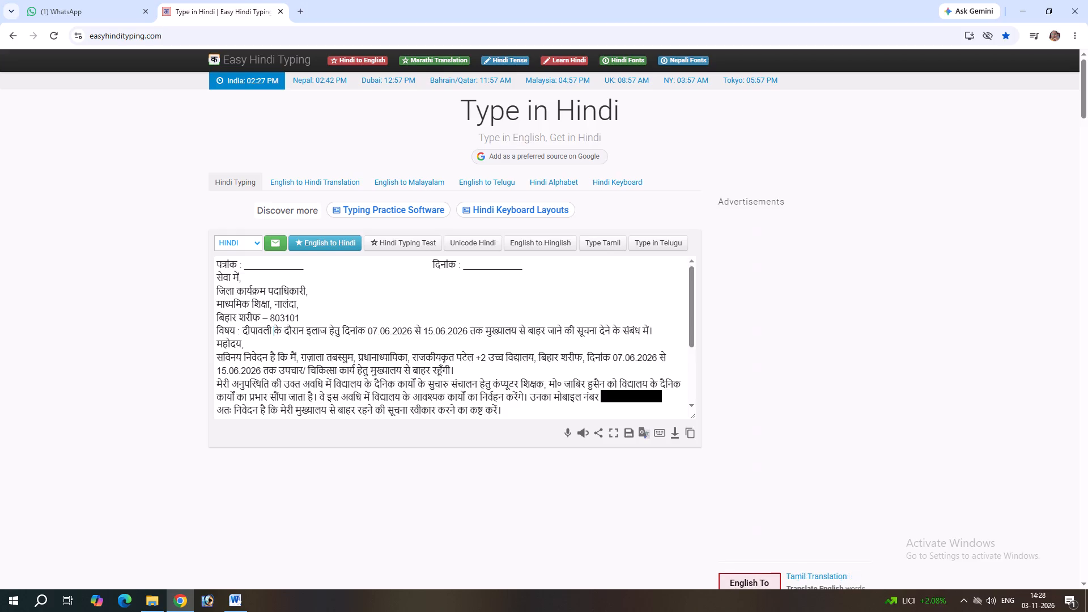
{"action": "type", "text": "/ chitra"}
{"action": "type", "text": "gupt"}
{"action": "key", "text": "space"}
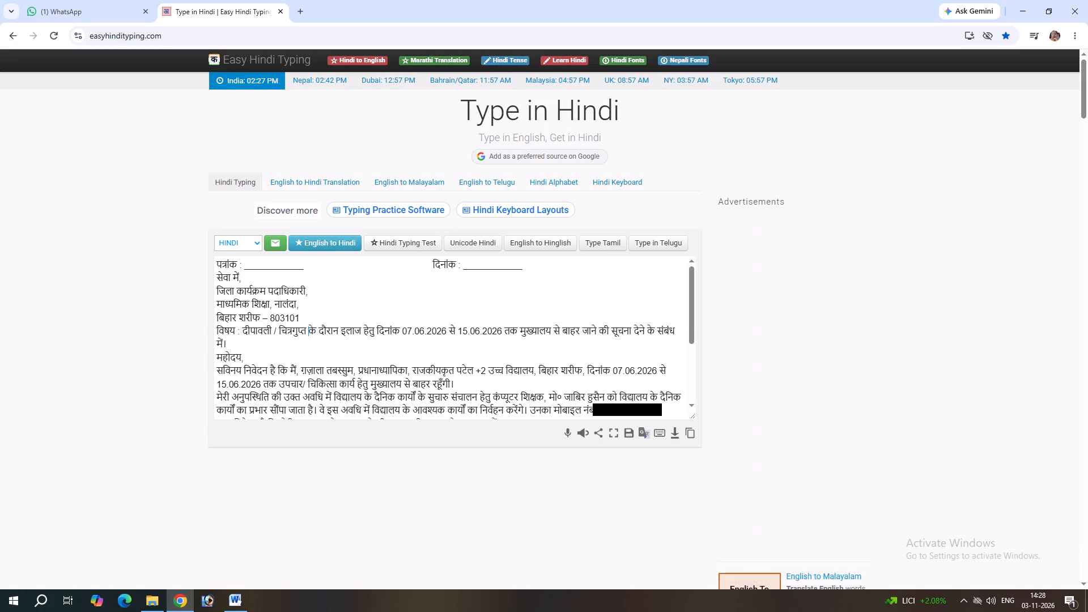
{"action": "type", "text": "puja"}
{"action": "key", "text": "space"}
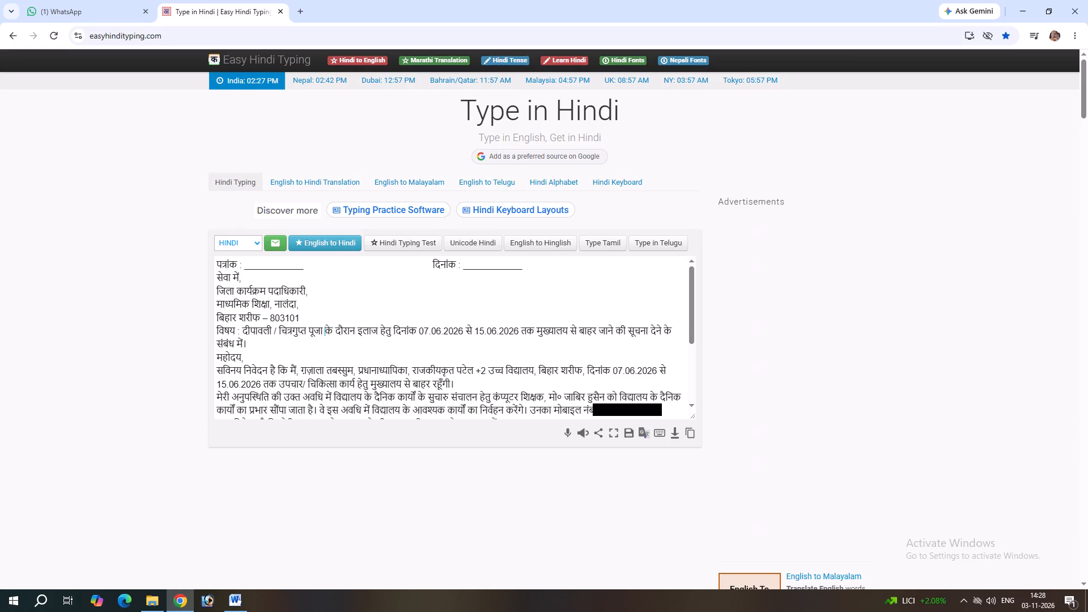
Add "/ भैया दूज /" after "चित्रगुप्त पूजा" in the subject line.
{"action": "type", "text": "/ bhayya"}
{"action": "key", "text": "space"}
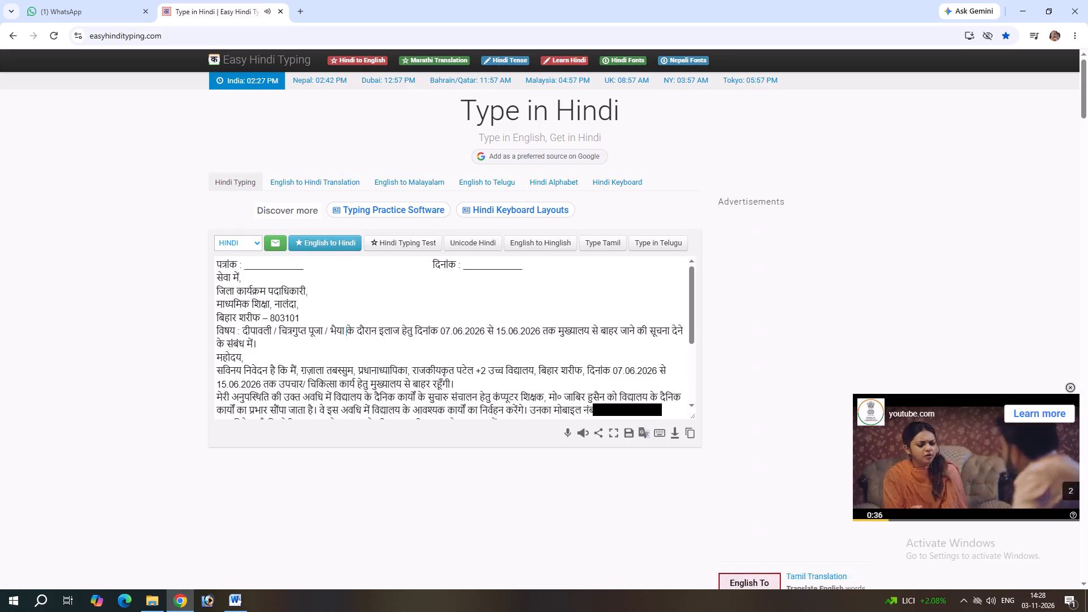
{"action": "type", "text": "duj"}
{"action": "key", "text": "space"}
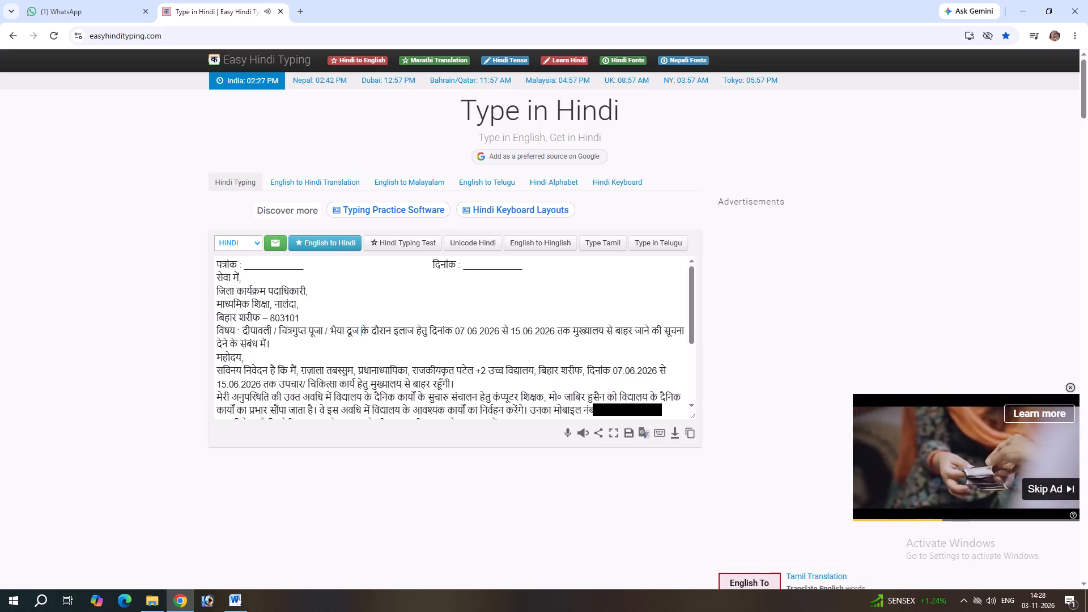
{"action": "key", "text": "slash"}
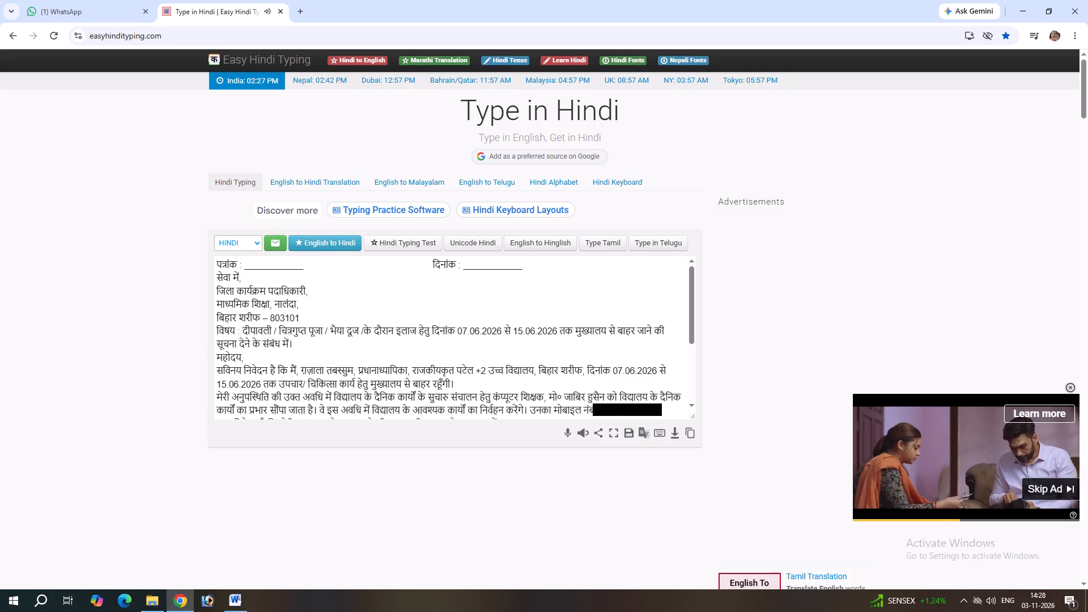
{"action": "key", "text": "space"}
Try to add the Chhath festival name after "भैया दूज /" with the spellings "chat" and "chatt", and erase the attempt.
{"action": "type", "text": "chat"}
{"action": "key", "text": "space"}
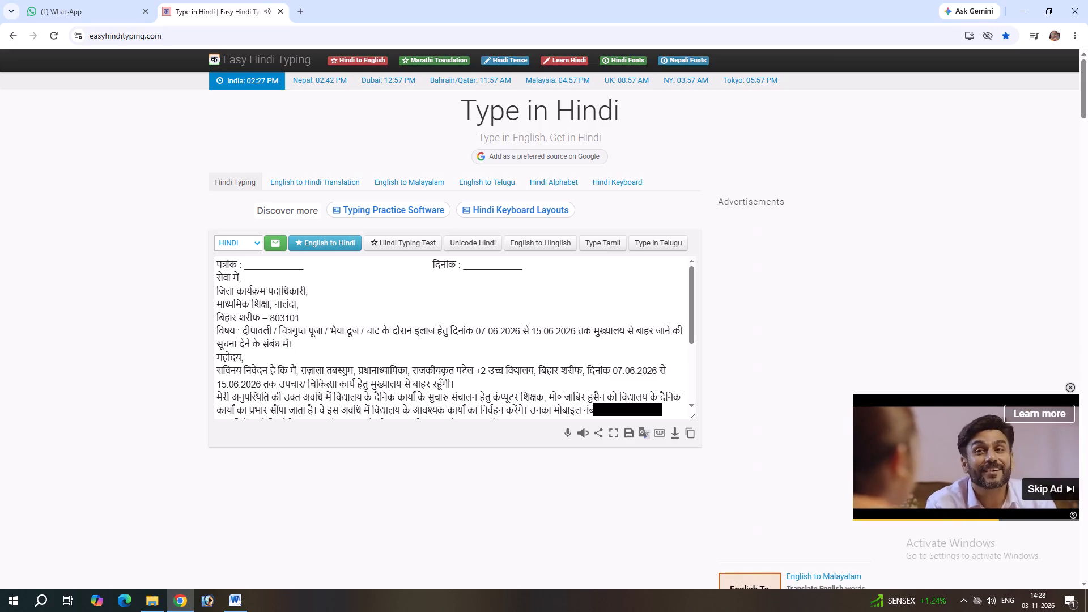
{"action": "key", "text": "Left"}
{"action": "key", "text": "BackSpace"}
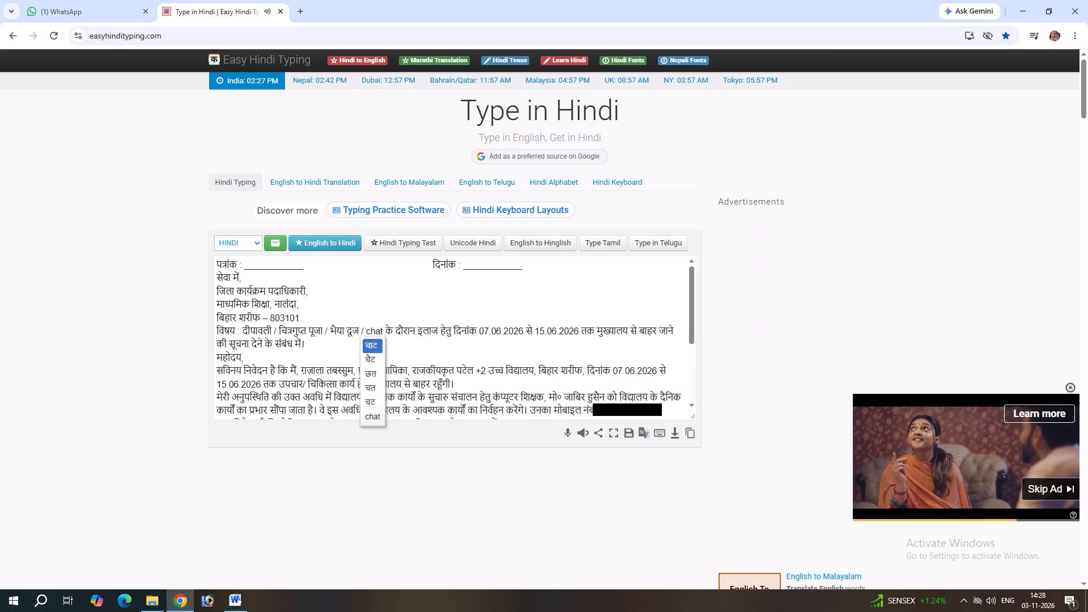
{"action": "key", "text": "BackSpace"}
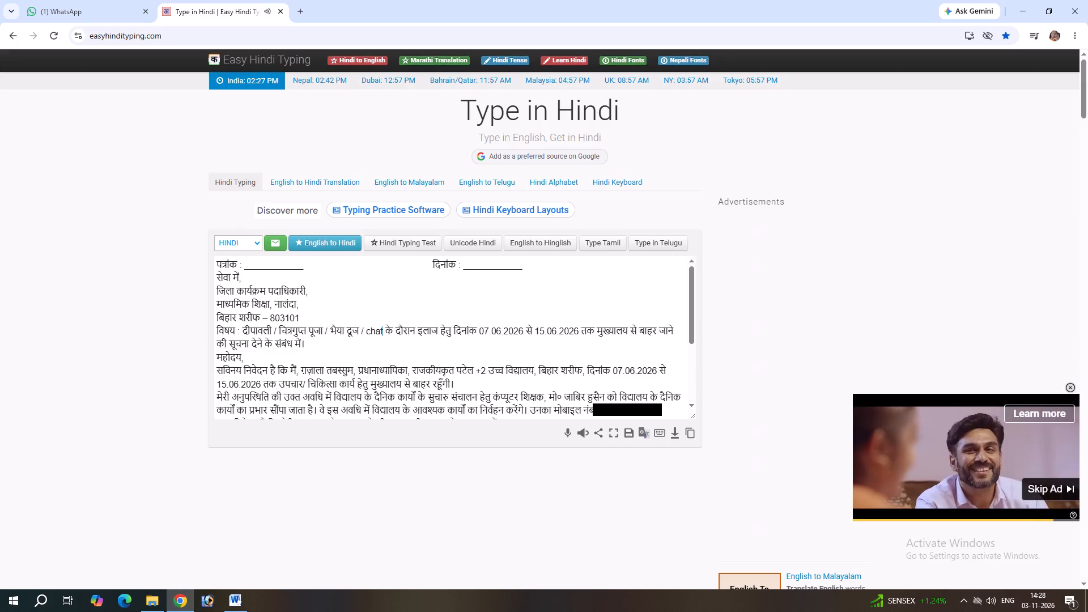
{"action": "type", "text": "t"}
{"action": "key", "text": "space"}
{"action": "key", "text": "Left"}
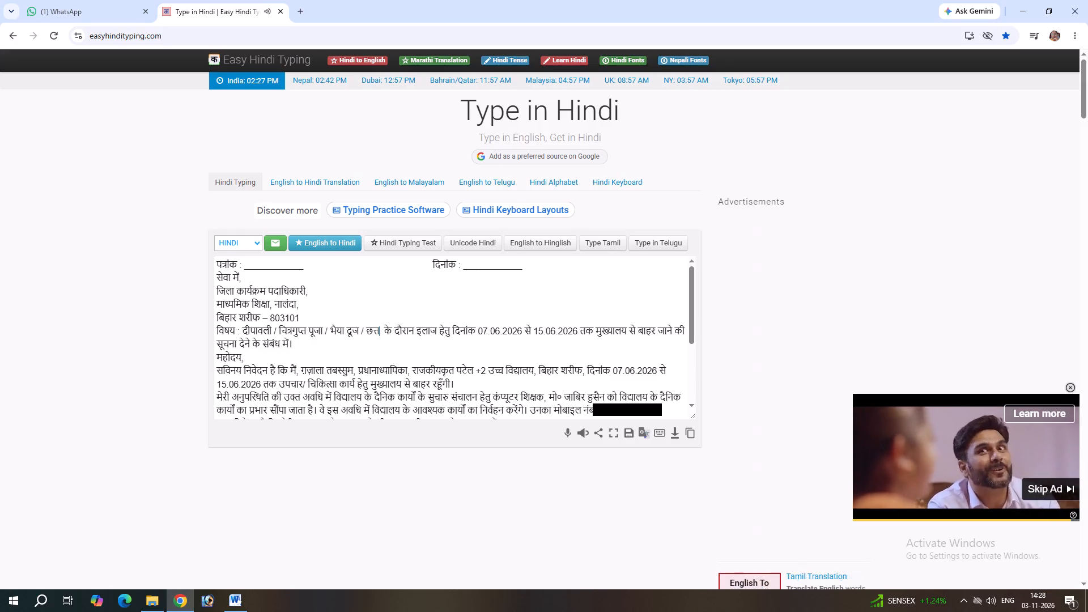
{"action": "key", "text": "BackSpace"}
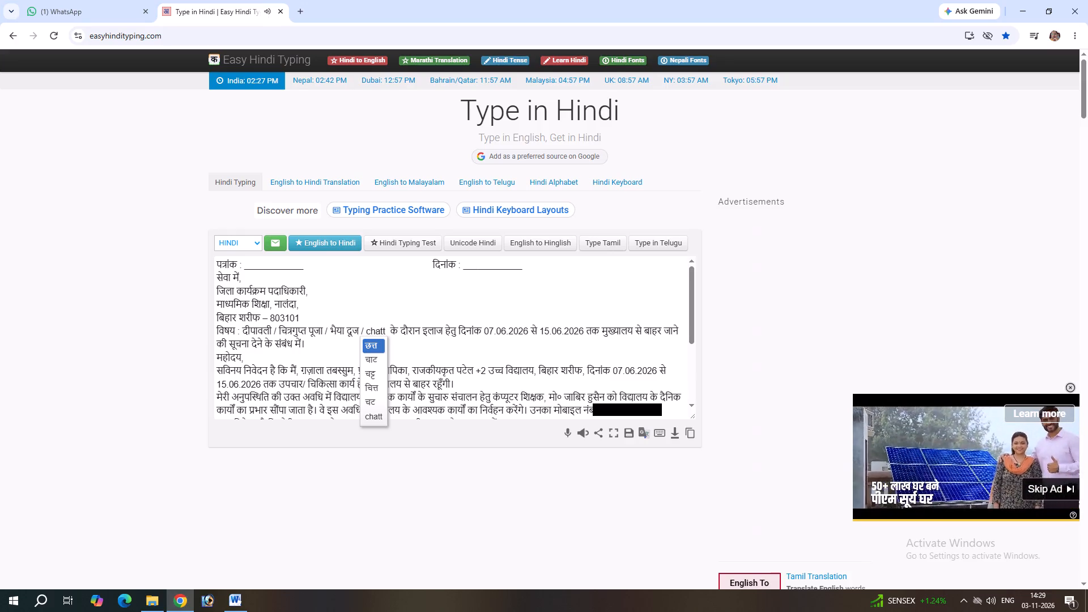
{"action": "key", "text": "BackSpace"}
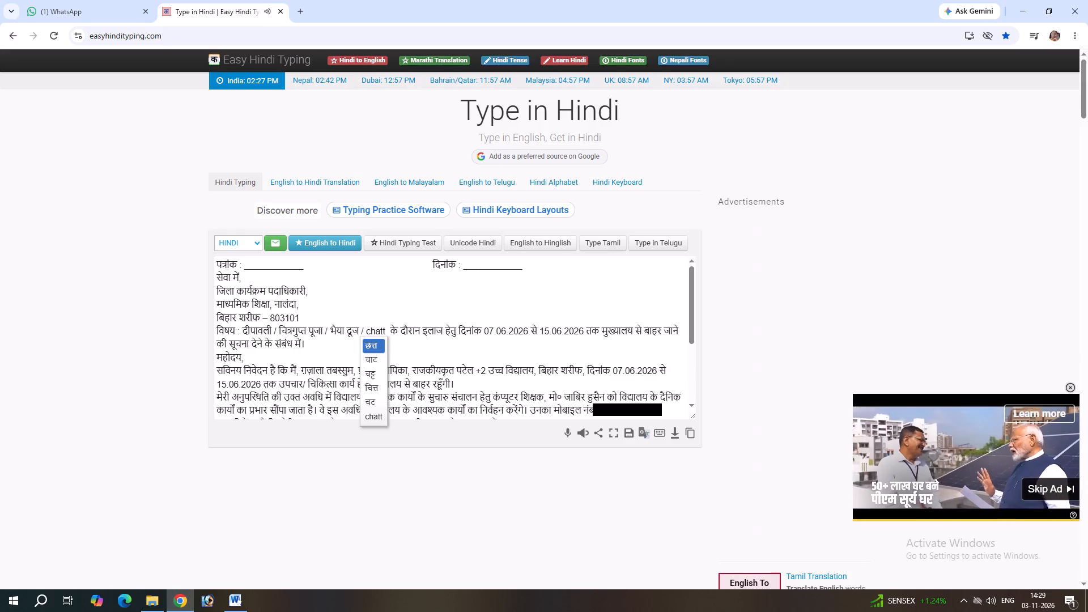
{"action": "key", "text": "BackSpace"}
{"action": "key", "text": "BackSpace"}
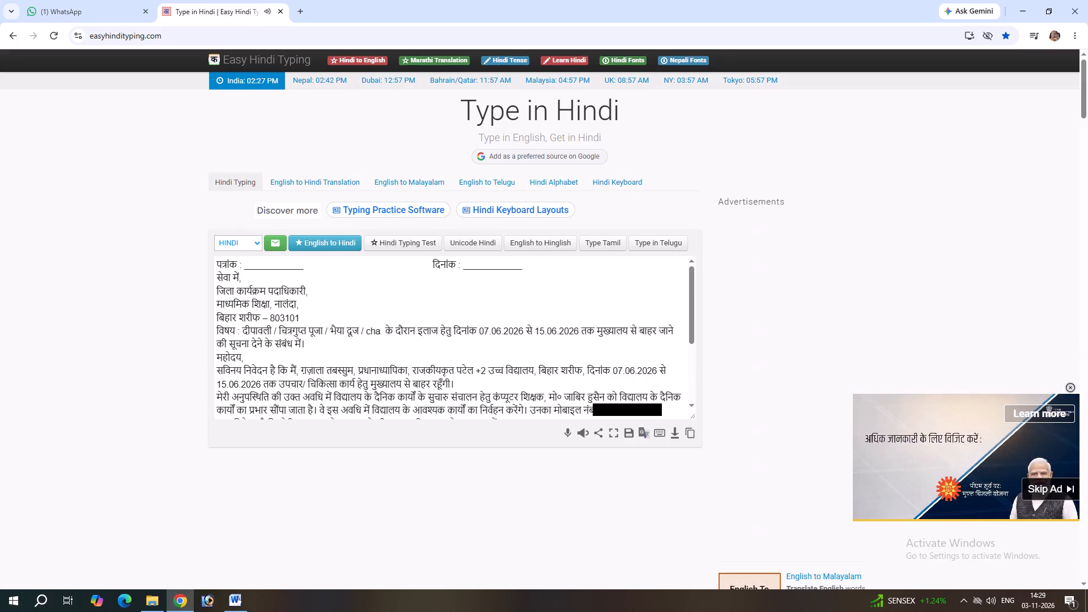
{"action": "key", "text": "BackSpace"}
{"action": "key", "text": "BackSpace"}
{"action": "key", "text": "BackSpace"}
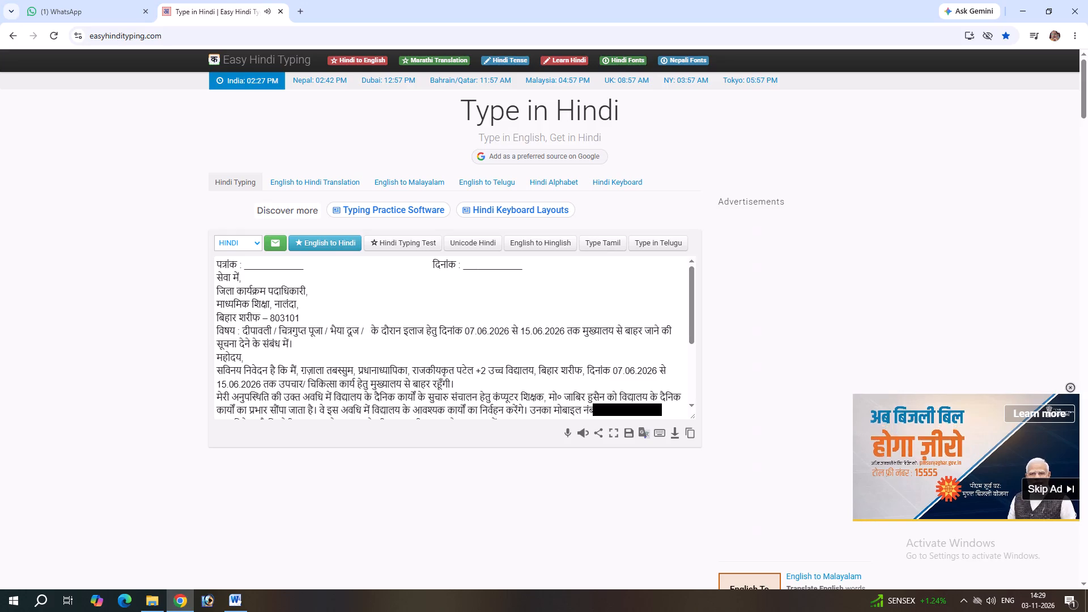
Search Google for "chhath puja" in a new browser tab.
{"action": "left_click", "coordinate": [298, 10]}
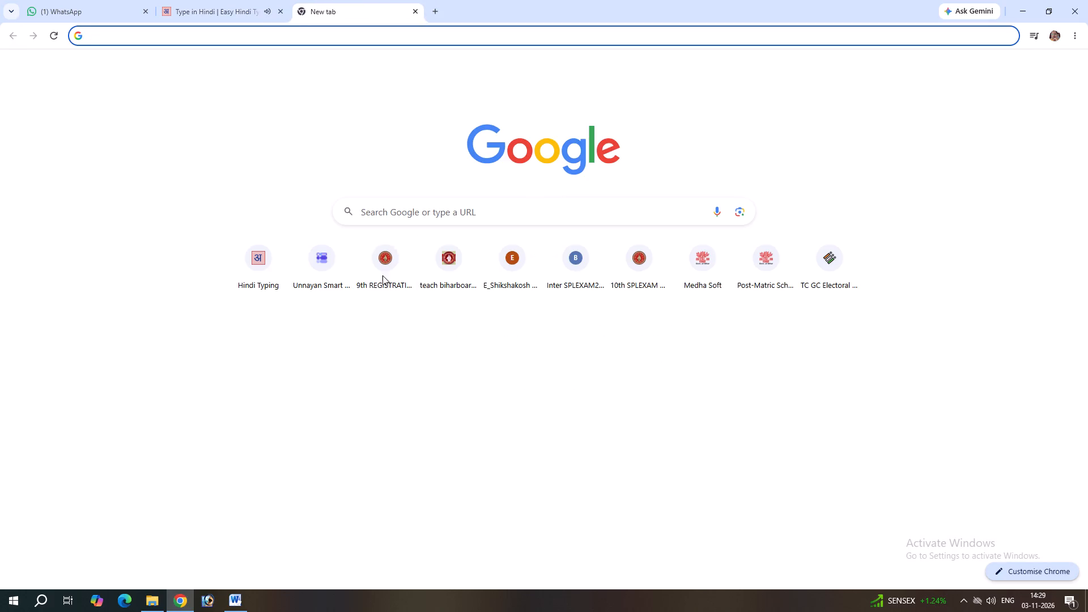
{"action": "left_click", "coordinate": [410, 205]}
{"action": "type", "text": "chat"}
{"action": "key", "text": "space"}
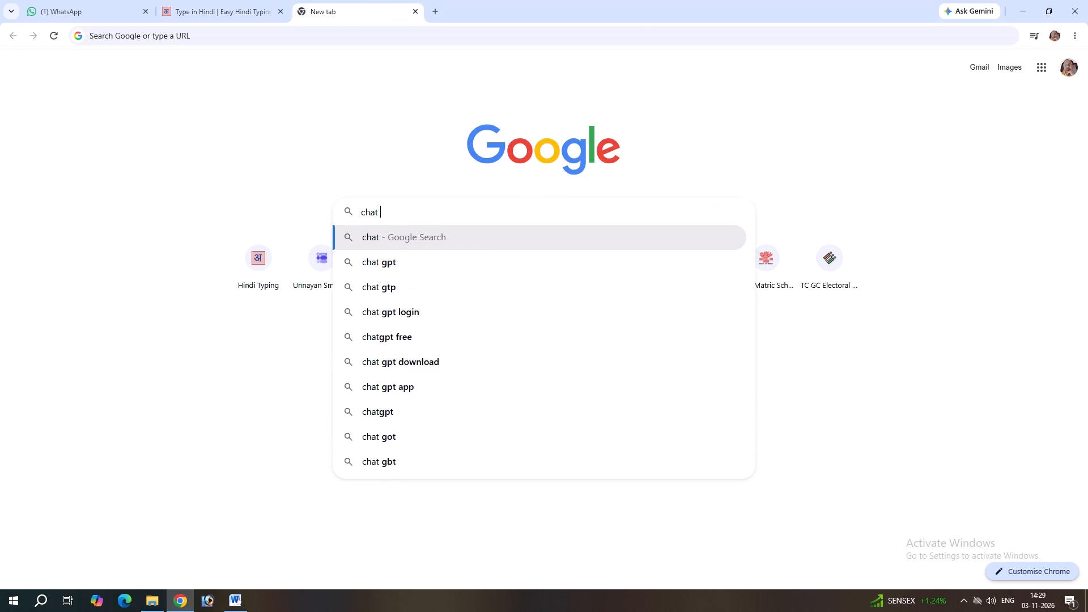
{"action": "type", "text": "puja"}
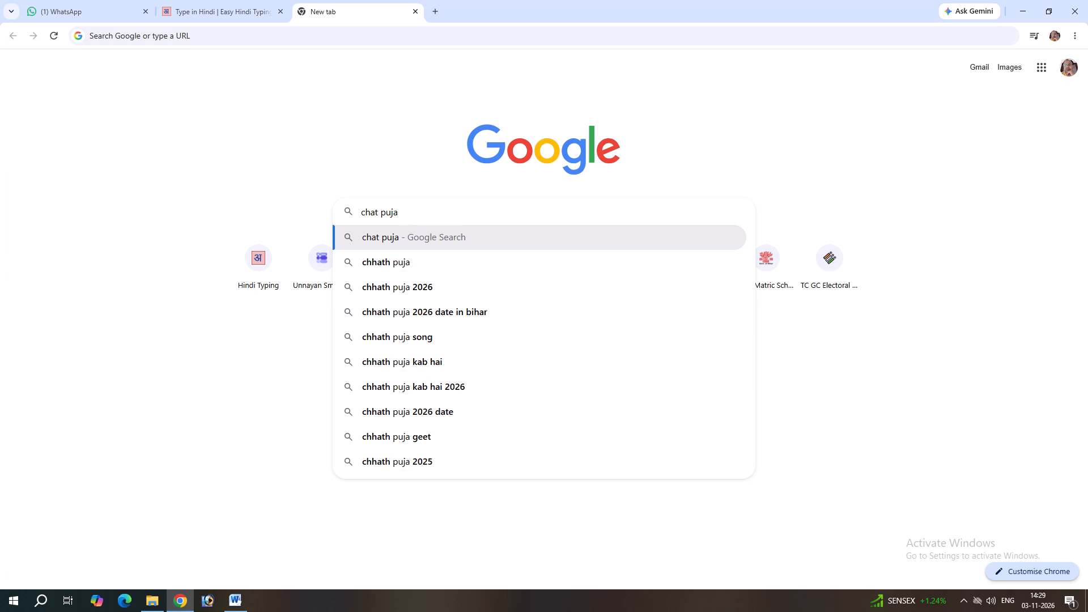
{"action": "left_click", "coordinate": [399, 265]}
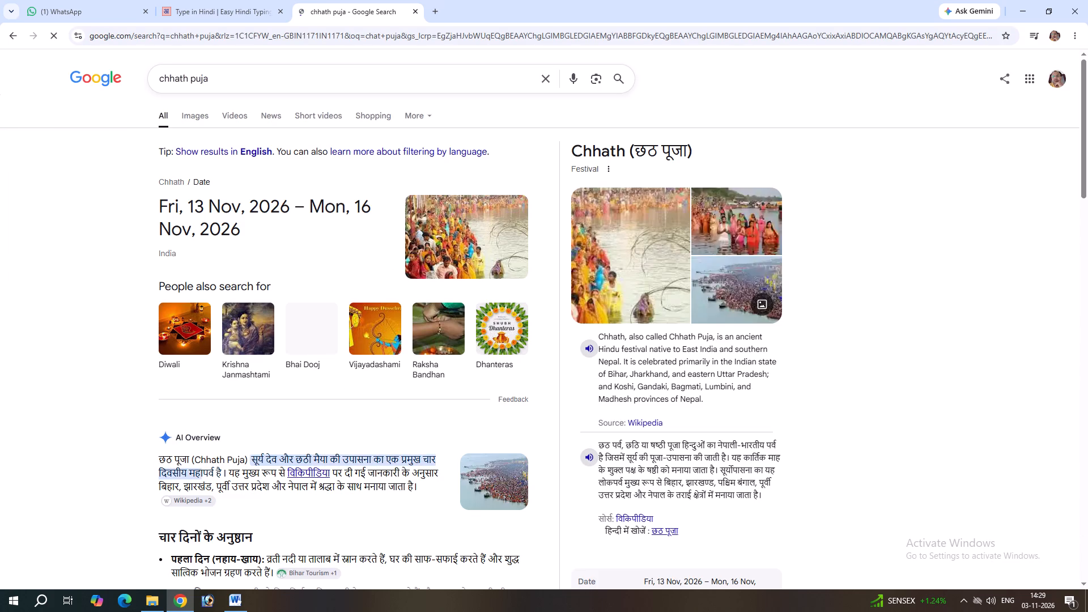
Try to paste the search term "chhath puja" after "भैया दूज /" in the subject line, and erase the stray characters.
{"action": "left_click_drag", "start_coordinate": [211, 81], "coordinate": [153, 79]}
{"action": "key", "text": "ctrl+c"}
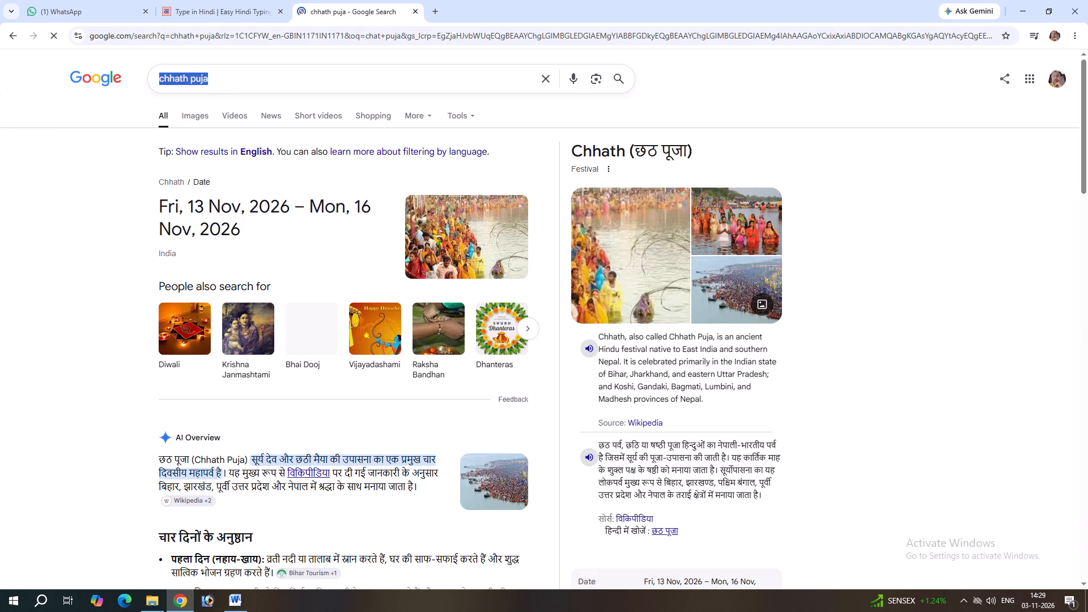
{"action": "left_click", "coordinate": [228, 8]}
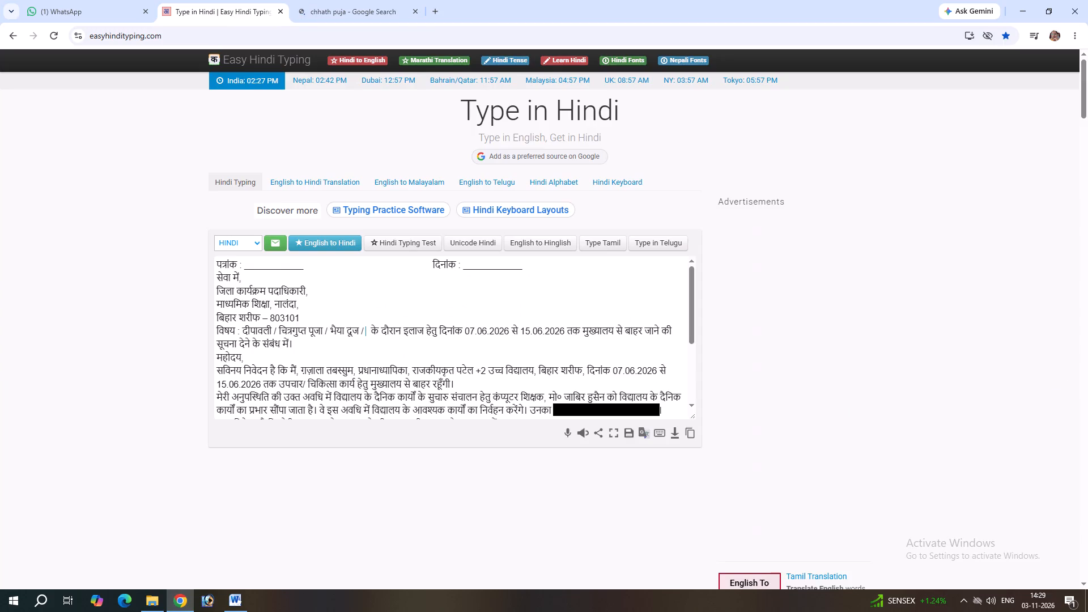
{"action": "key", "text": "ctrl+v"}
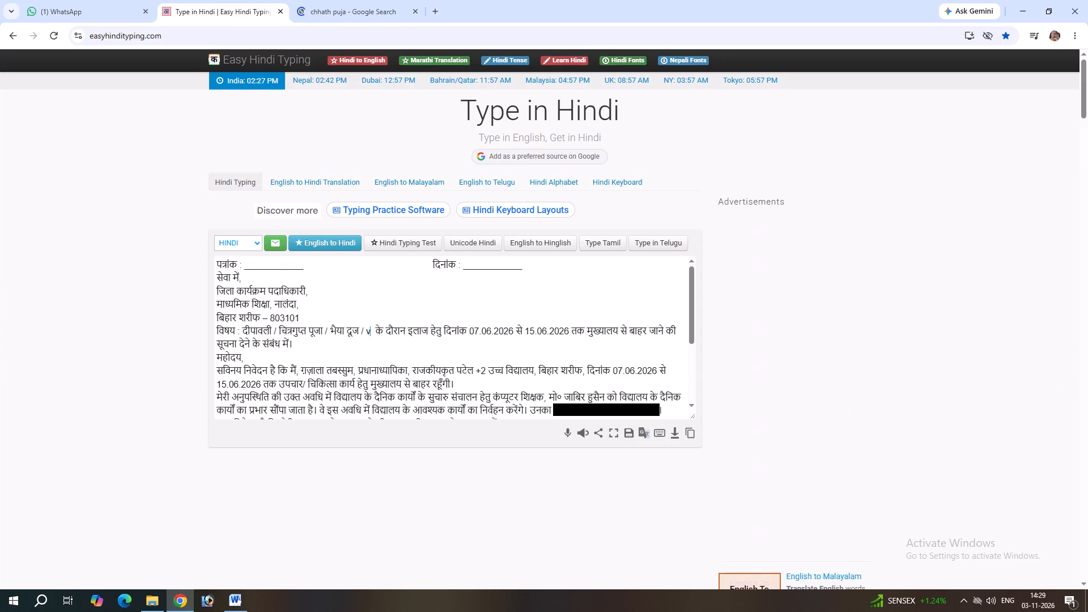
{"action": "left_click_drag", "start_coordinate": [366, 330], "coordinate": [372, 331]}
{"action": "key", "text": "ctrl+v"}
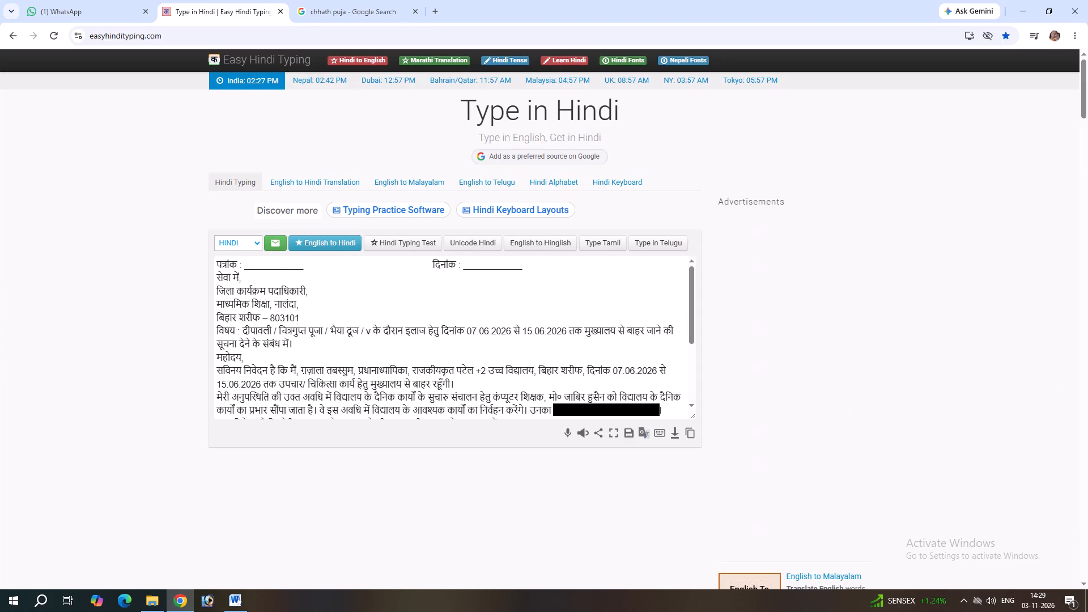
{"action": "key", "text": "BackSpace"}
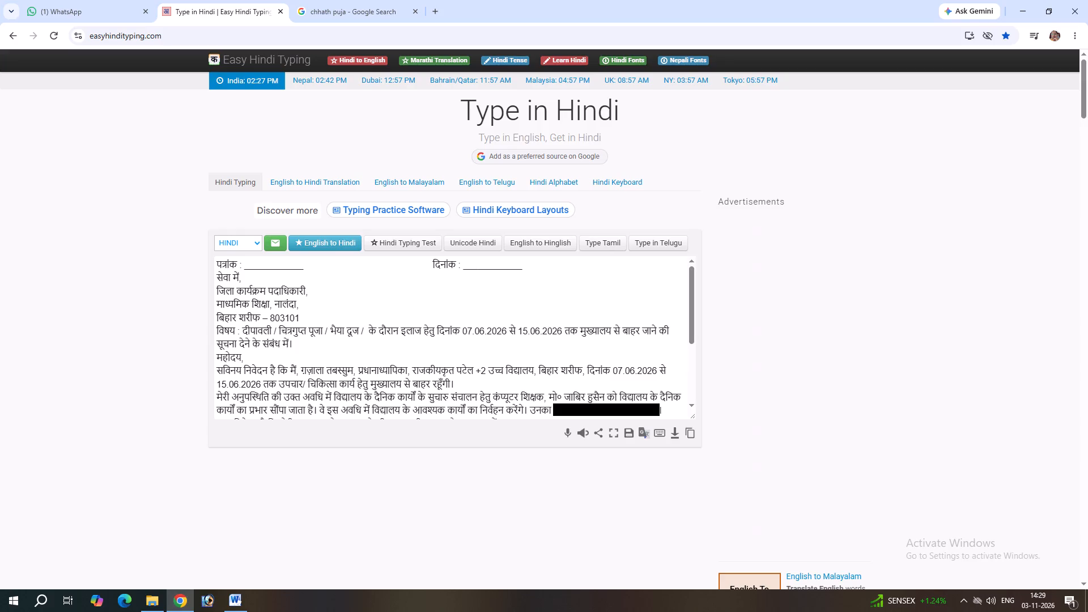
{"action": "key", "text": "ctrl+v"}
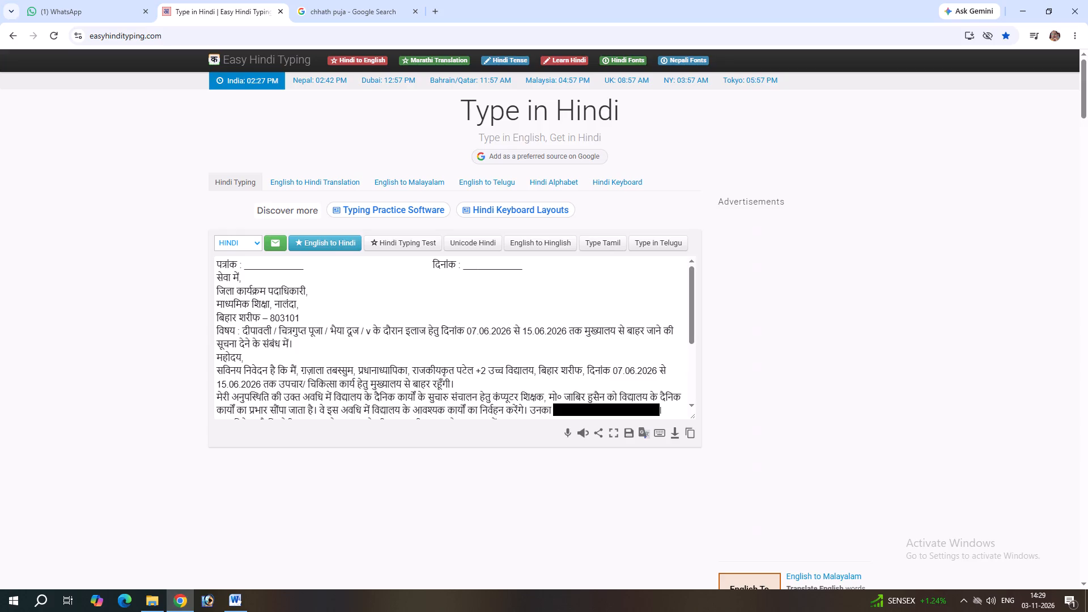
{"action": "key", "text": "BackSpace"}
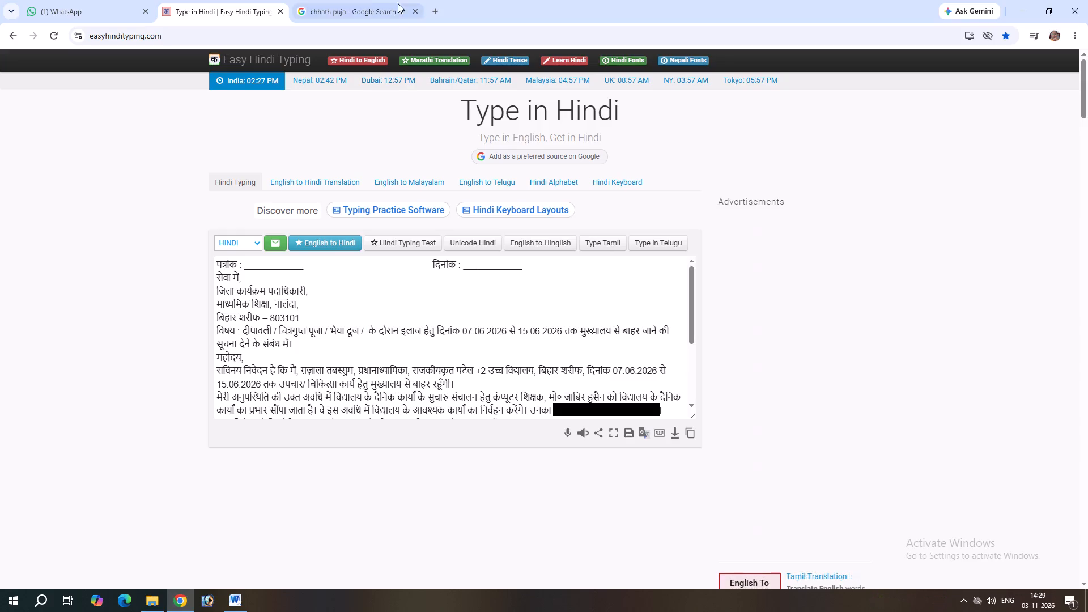
Copy "छठ पूजा" from the search results into the letter's subject line after "भैया दूज /", leaving single spaces around it.
{"action": "left_click", "coordinate": [366, 3]}
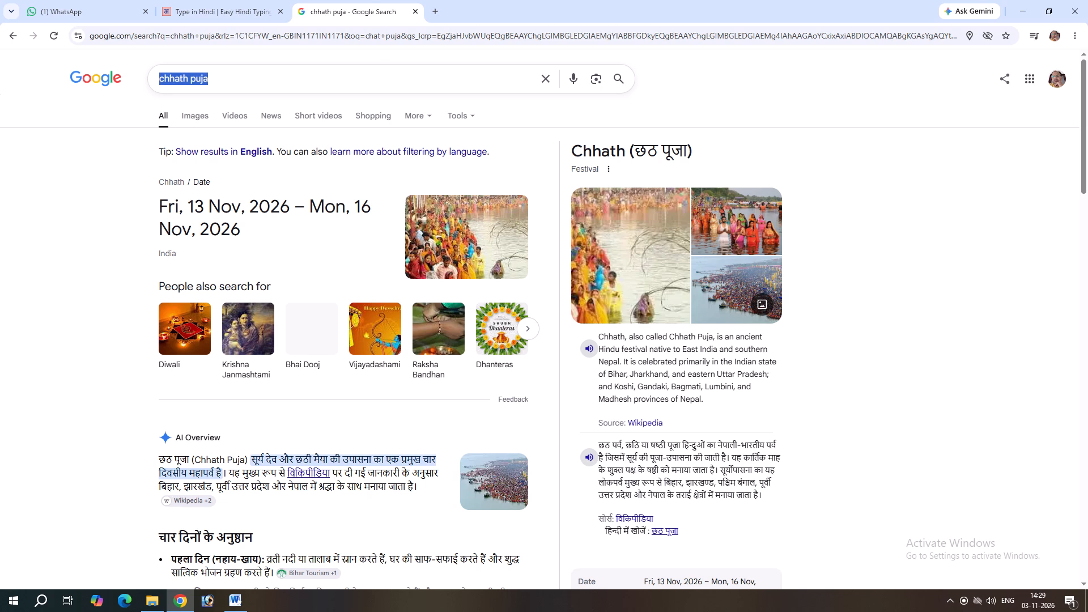
{"action": "left_click_drag", "start_coordinate": [161, 460], "coordinate": [182, 454]}
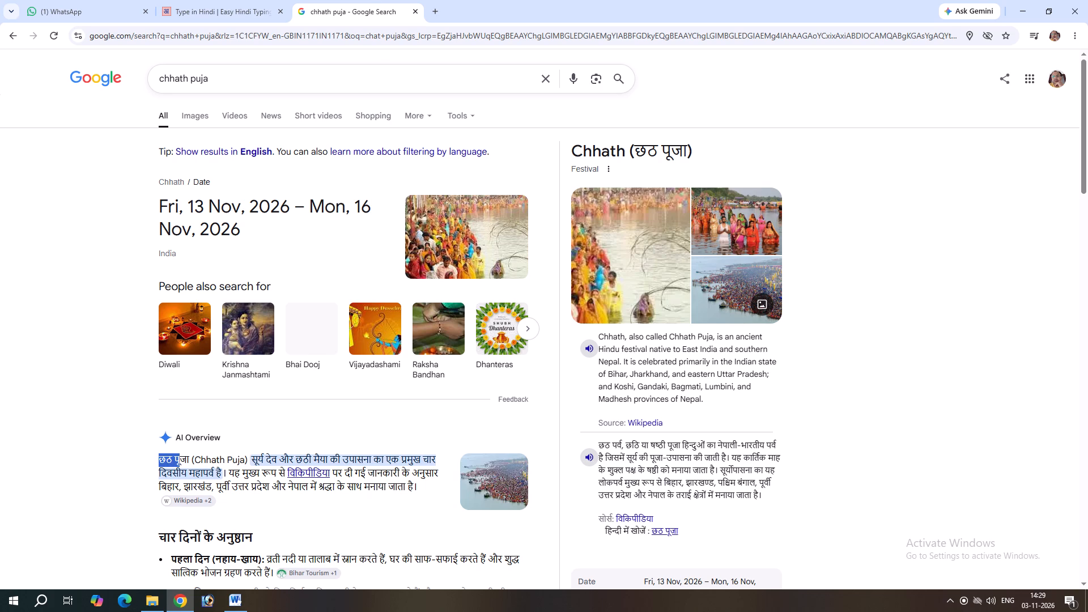
{"action": "left_click_drag", "start_coordinate": [182, 454], "coordinate": [186, 455]}
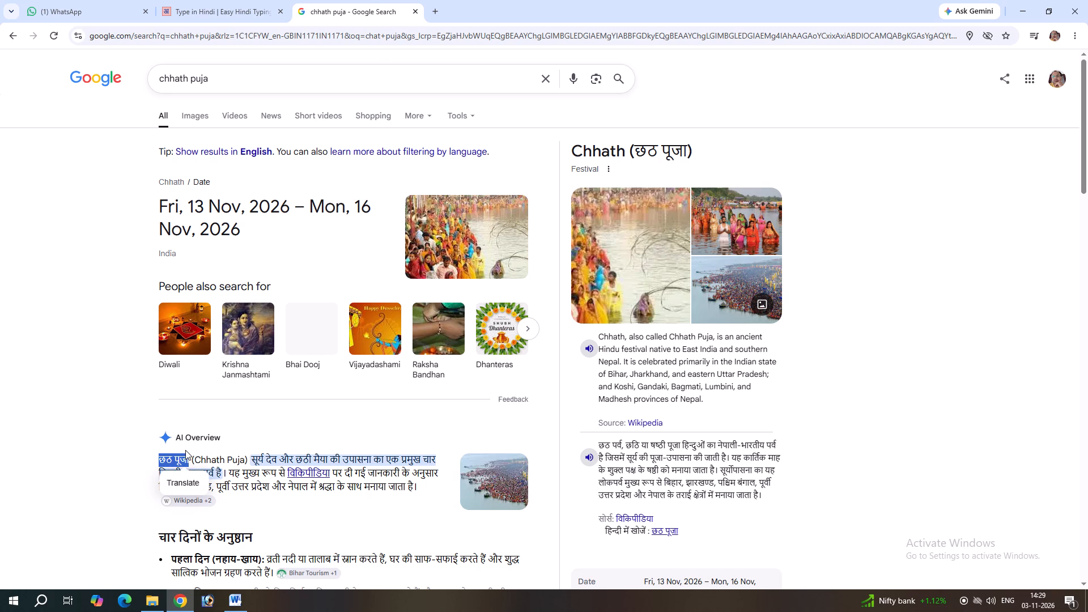
{"action": "right_click", "coordinate": [183, 457]}
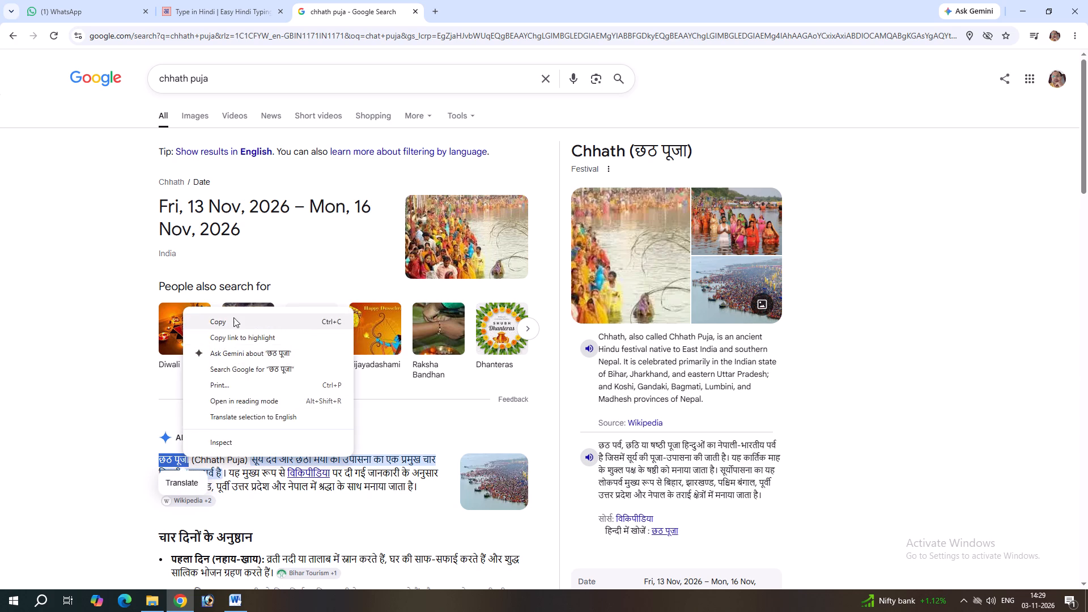
{"action": "left_click", "coordinate": [233, 317]}
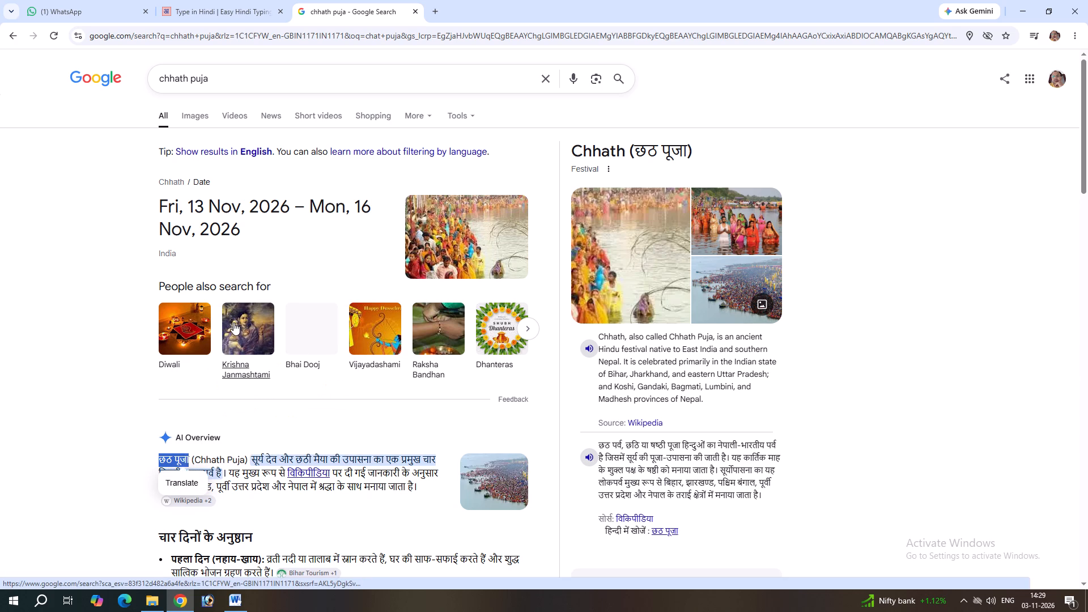
{"action": "left_click", "coordinate": [232, 605]}
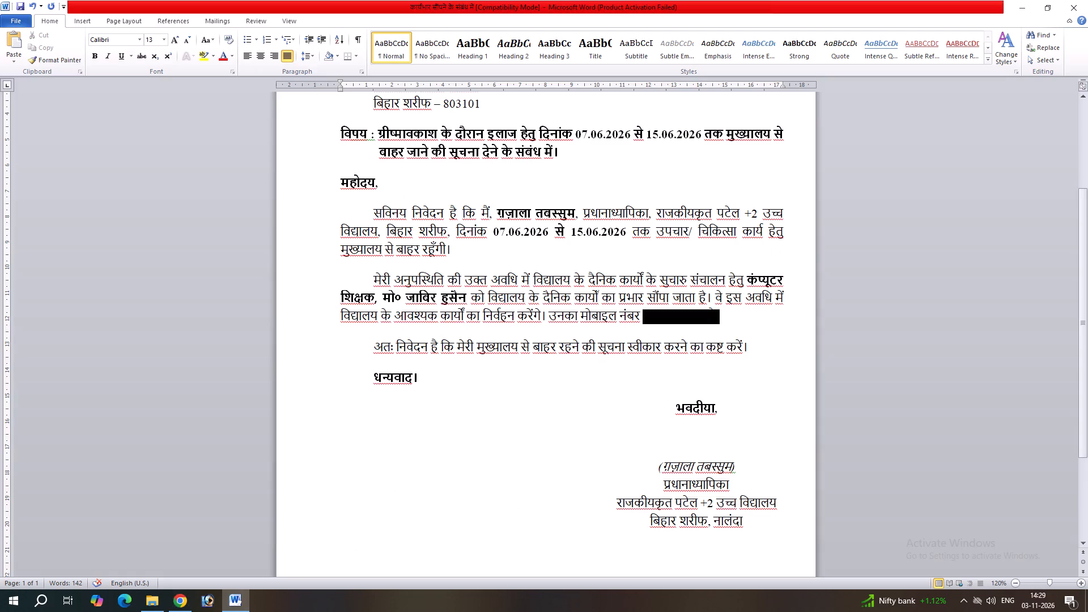
{"action": "left_click", "coordinate": [178, 600]}
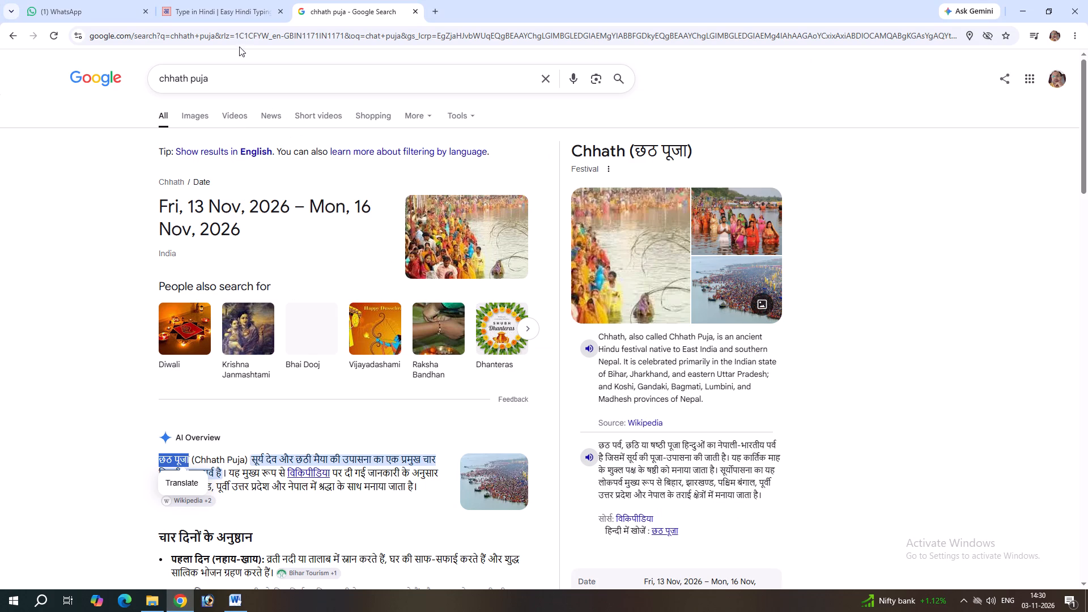
{"action": "left_click", "coordinate": [203, 13]}
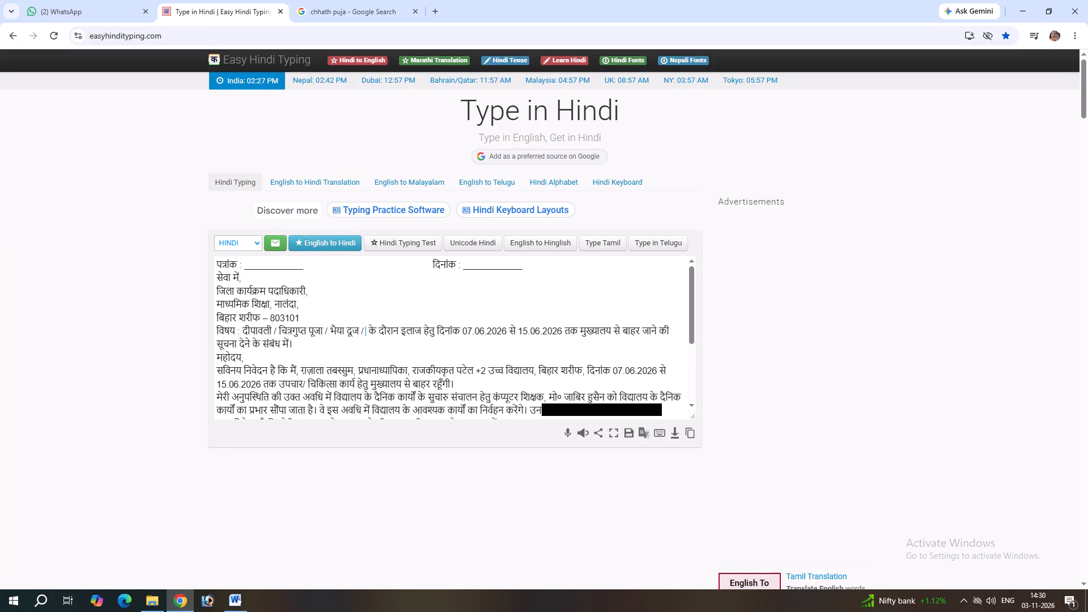
{"action": "right_click", "coordinate": [364, 329]}
{"action": "left_click", "coordinate": [389, 455]}
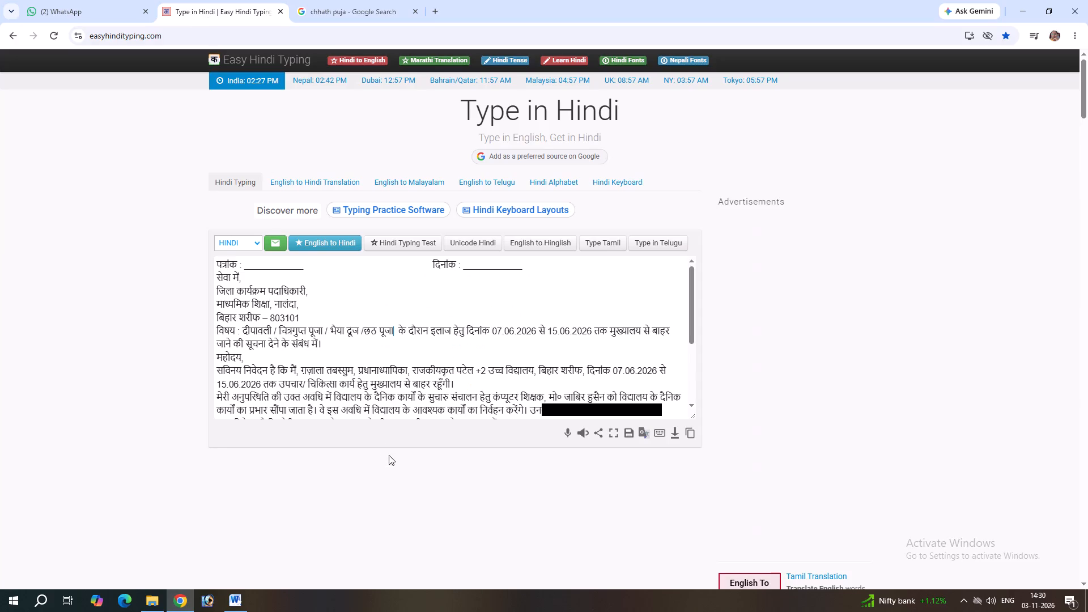
{"action": "left_click", "coordinate": [363, 329]}
{"action": "key", "text": "space"}
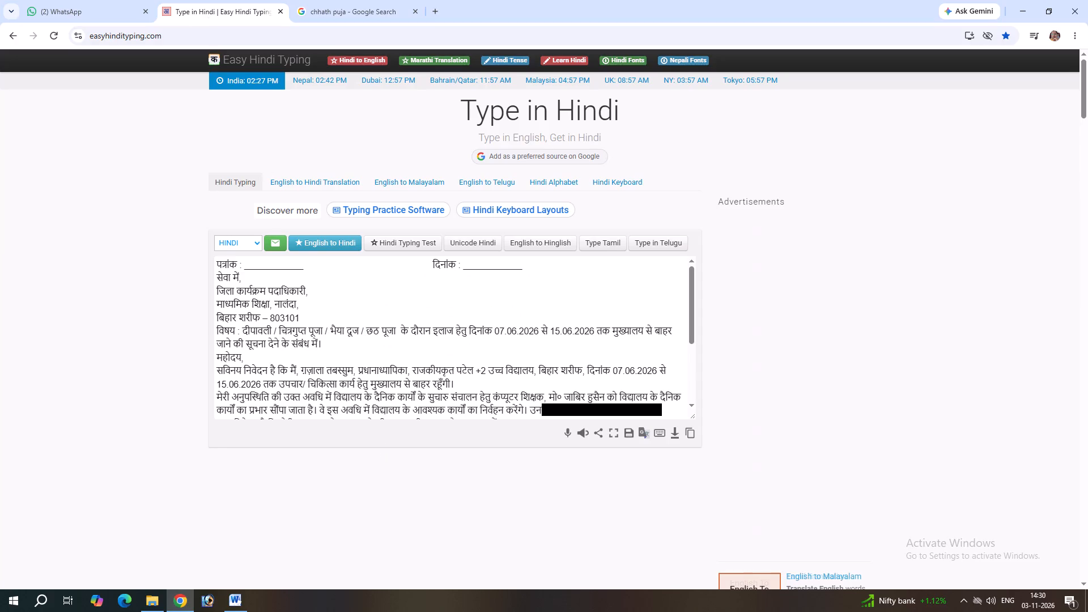
{"action": "left_click", "coordinate": [397, 331]}
{"action": "key", "text": "Delete"}
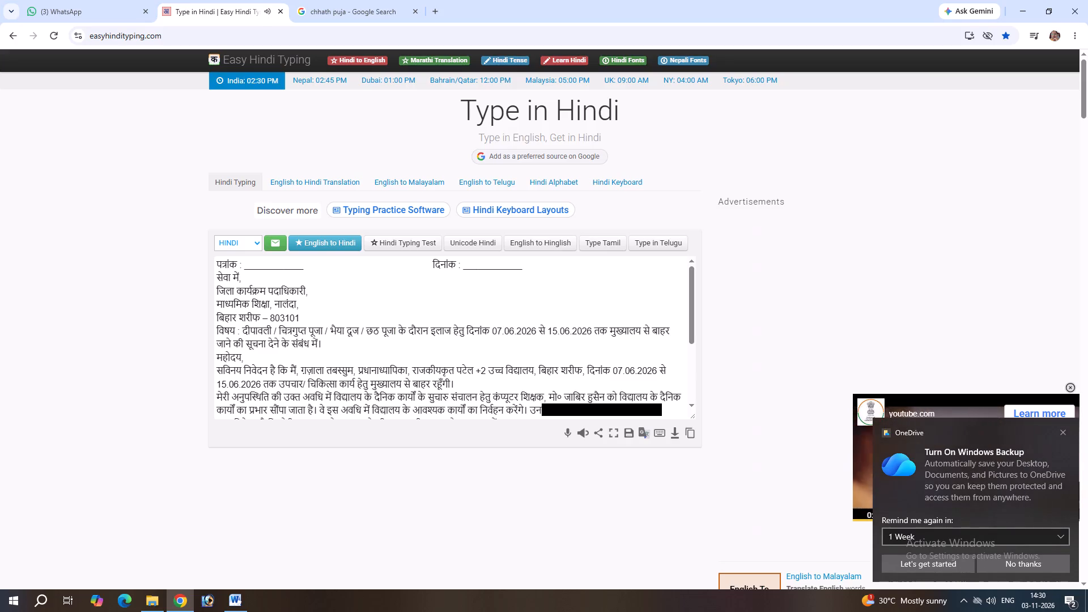
Dismiss the OneDrive backup notification and close the video advertisement.
{"action": "left_click", "coordinate": [1064, 430]}
{"action": "left_click", "coordinate": [1069, 390]}
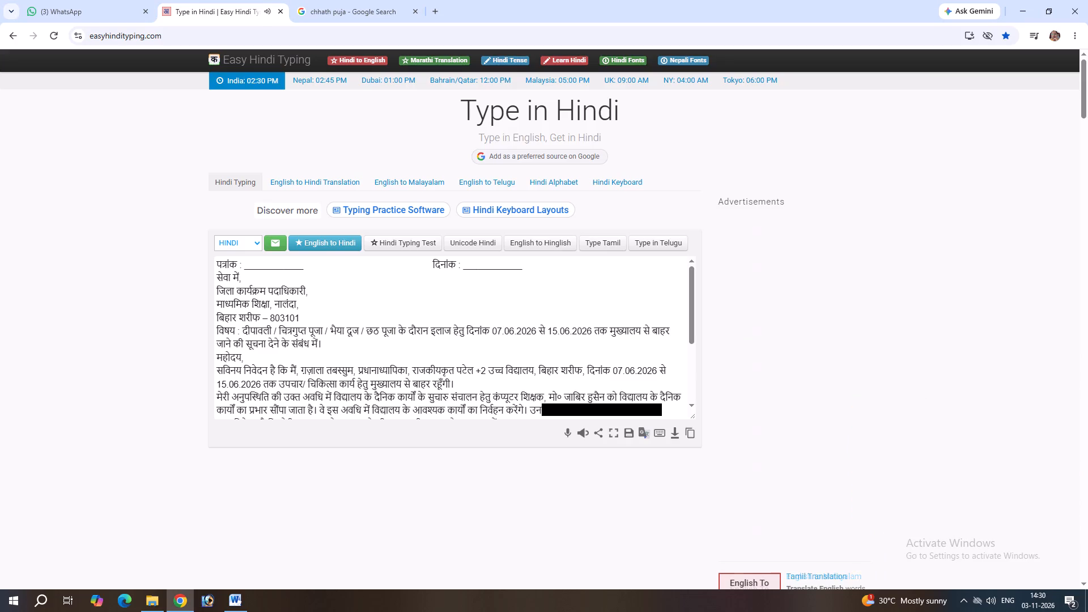
Change the subject line's date range to 07.11.2026 से 27.11.2026, choosing the Western-digit form of 27.
{"action": "left_click_drag", "start_coordinate": [506, 330], "coordinate": [513, 333]}
{"action": "type", "text": "11"}
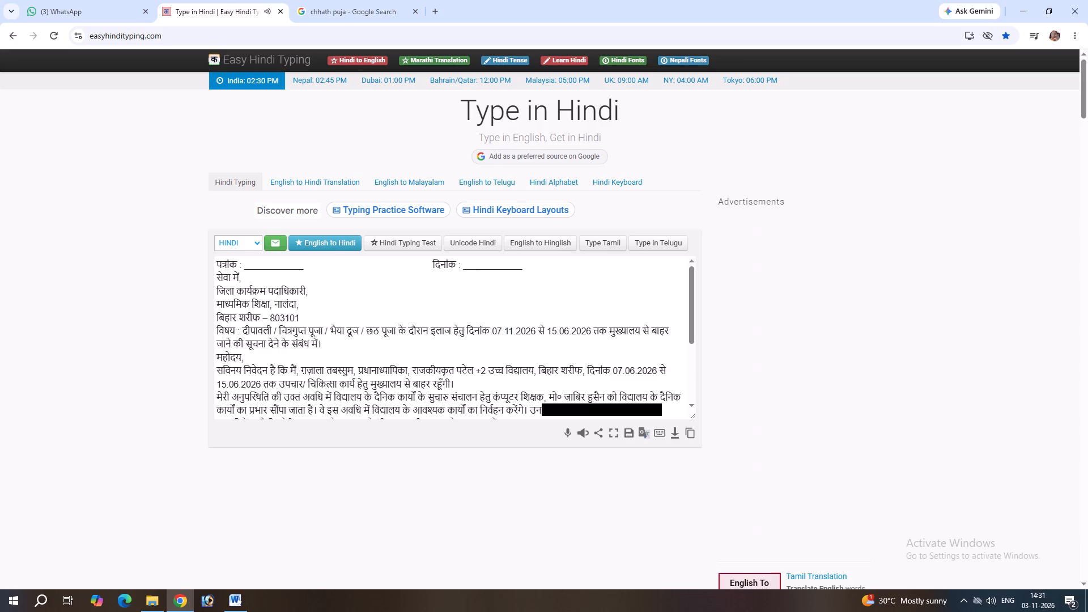
{"action": "left_click_drag", "start_coordinate": [547, 329], "coordinate": [568, 330]}
{"action": "type", "text": "27"}
{"action": "key", "text": "period"}
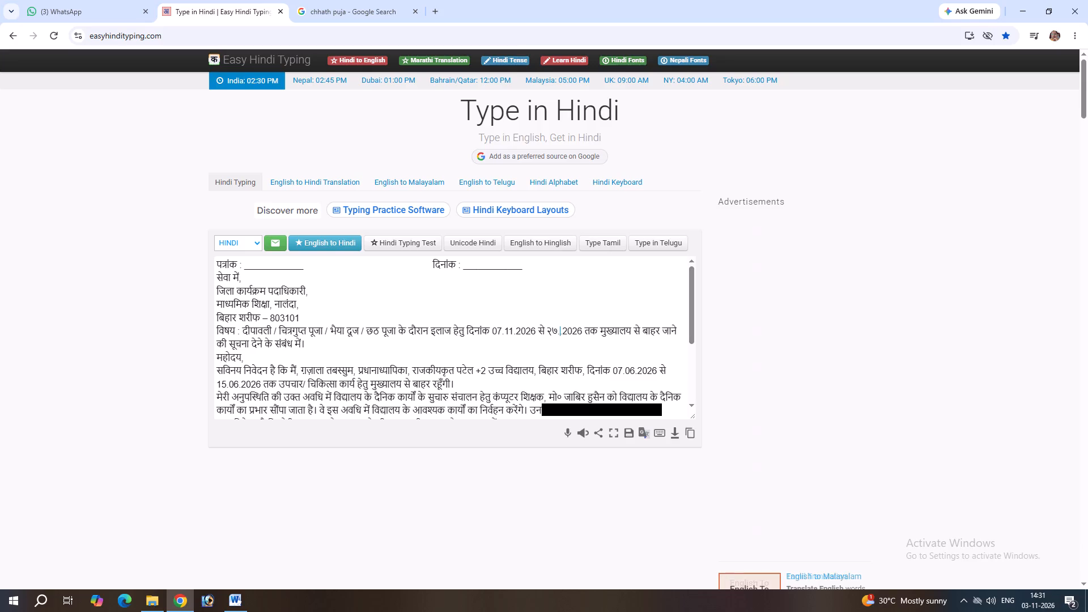
{"action": "type", "text": "11"}
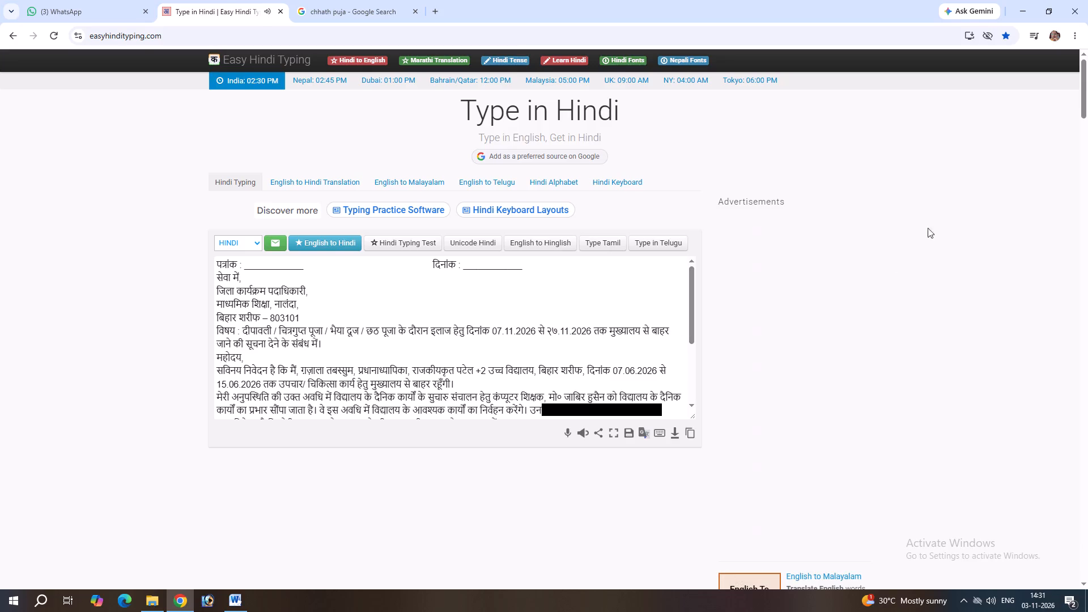
{"action": "left_click", "coordinate": [554, 333]}
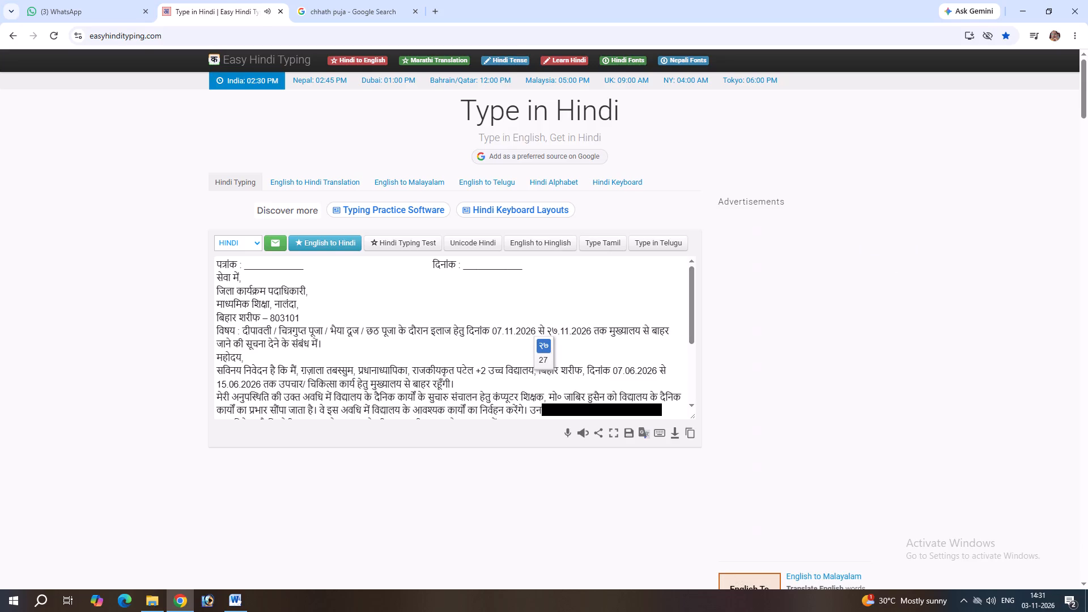
{"action": "left_click", "coordinate": [549, 358]}
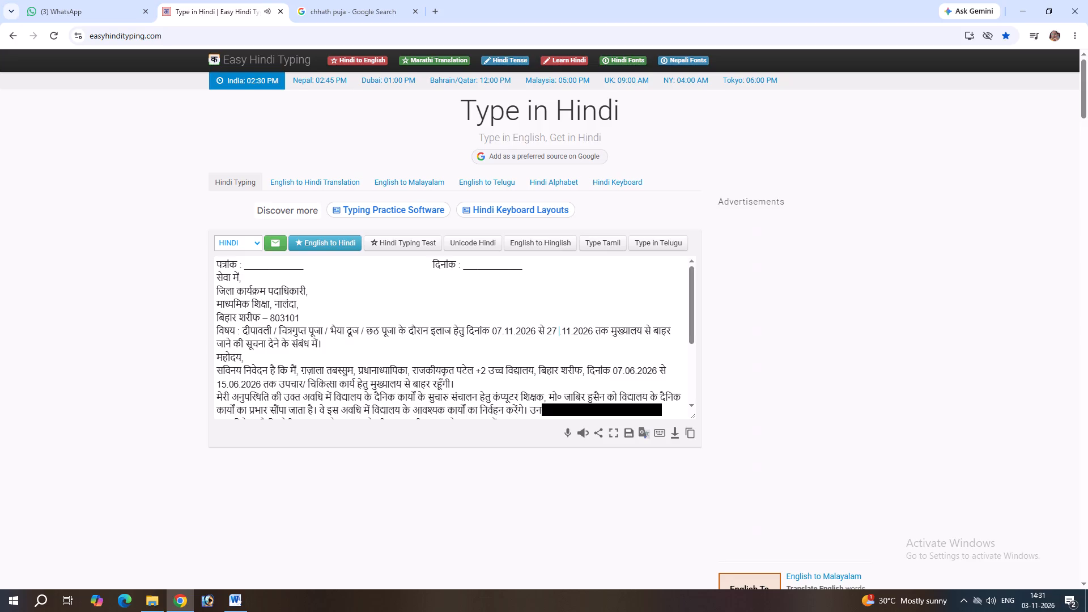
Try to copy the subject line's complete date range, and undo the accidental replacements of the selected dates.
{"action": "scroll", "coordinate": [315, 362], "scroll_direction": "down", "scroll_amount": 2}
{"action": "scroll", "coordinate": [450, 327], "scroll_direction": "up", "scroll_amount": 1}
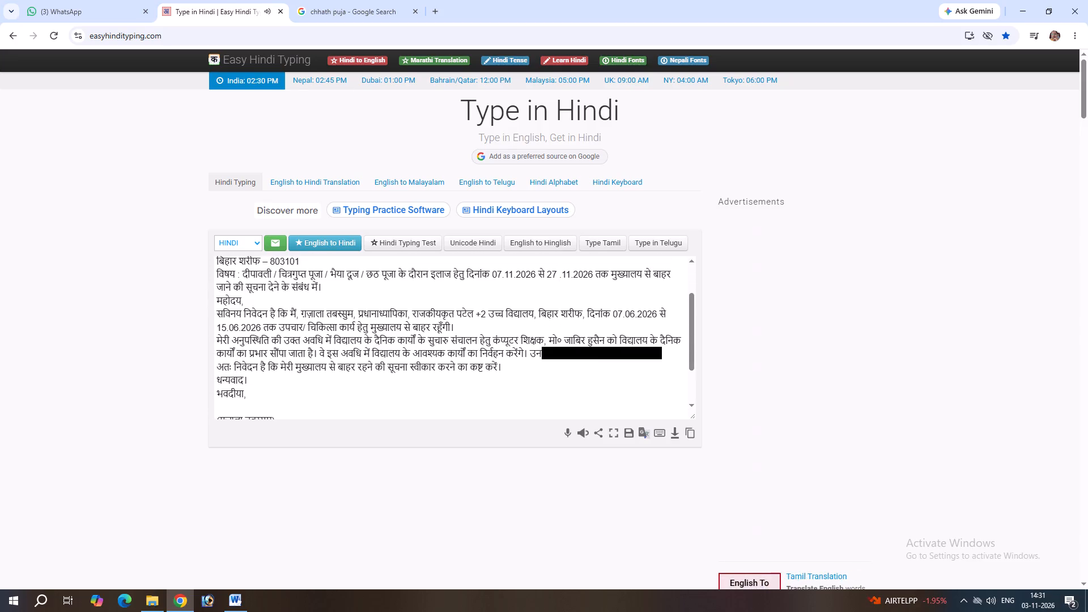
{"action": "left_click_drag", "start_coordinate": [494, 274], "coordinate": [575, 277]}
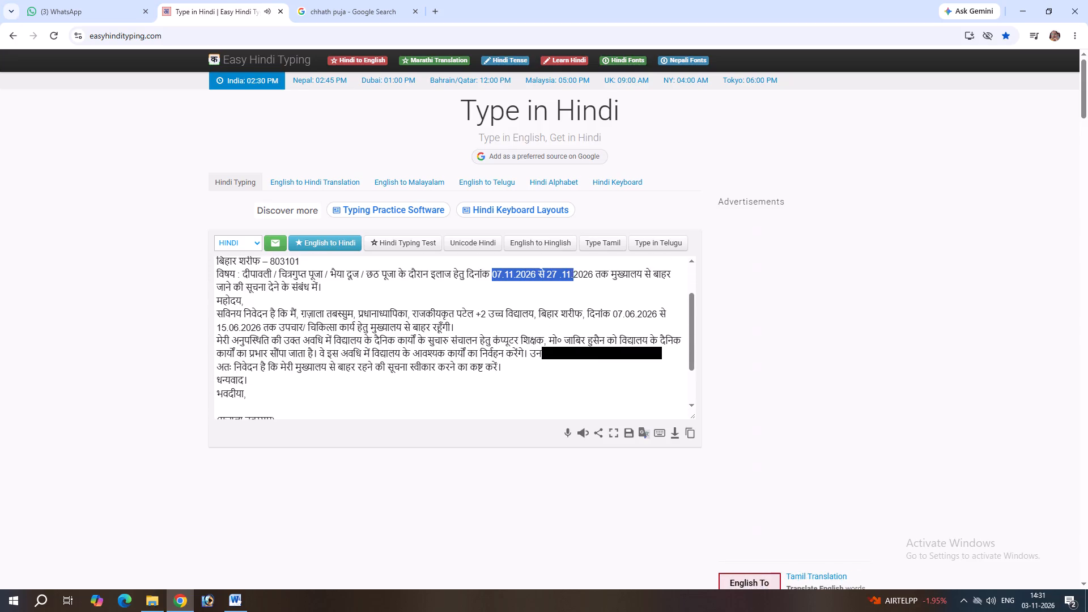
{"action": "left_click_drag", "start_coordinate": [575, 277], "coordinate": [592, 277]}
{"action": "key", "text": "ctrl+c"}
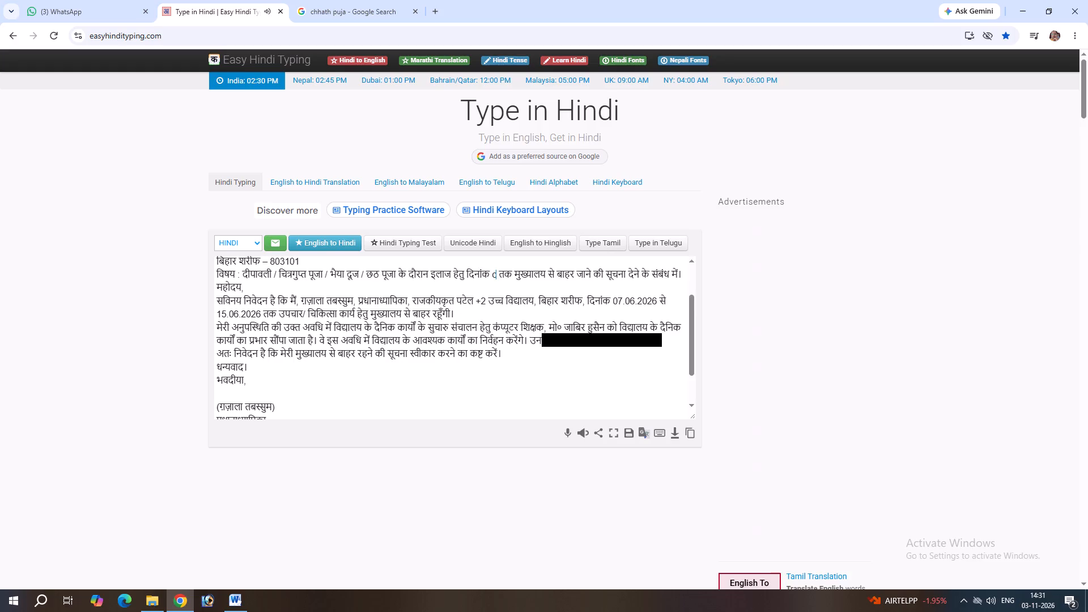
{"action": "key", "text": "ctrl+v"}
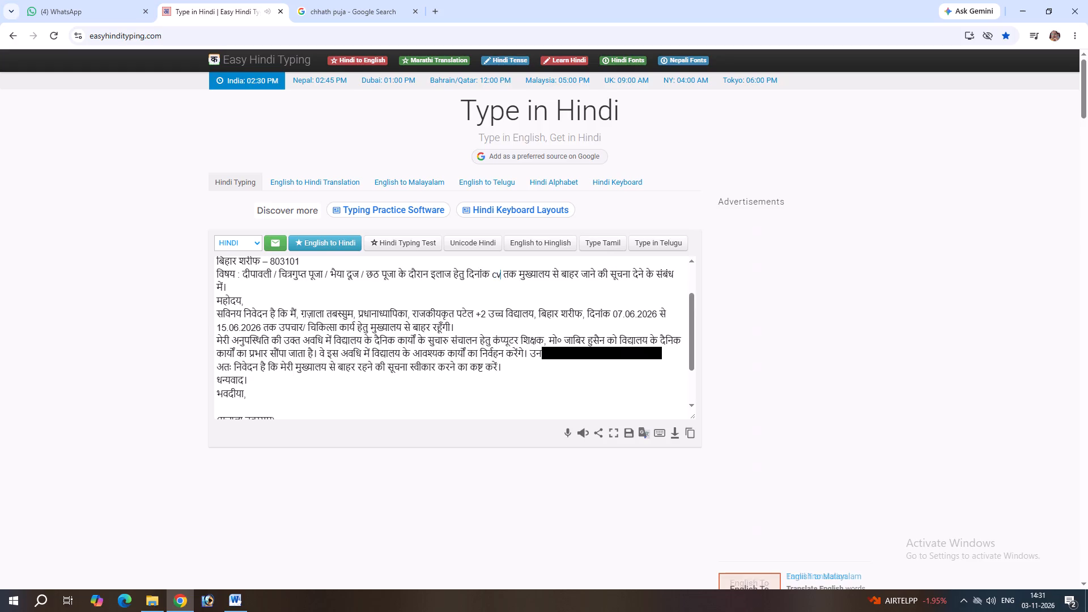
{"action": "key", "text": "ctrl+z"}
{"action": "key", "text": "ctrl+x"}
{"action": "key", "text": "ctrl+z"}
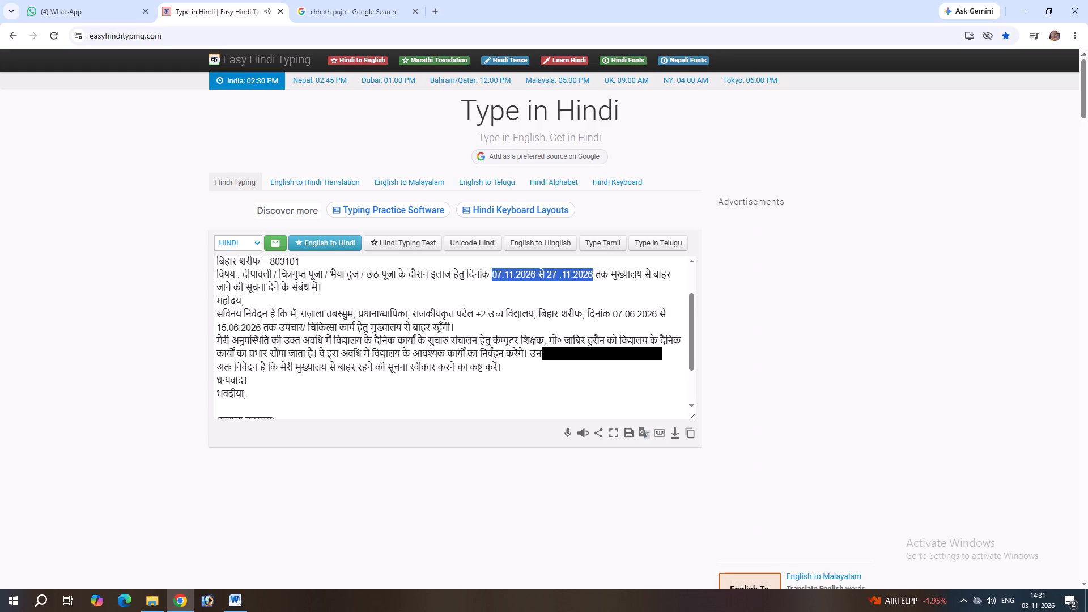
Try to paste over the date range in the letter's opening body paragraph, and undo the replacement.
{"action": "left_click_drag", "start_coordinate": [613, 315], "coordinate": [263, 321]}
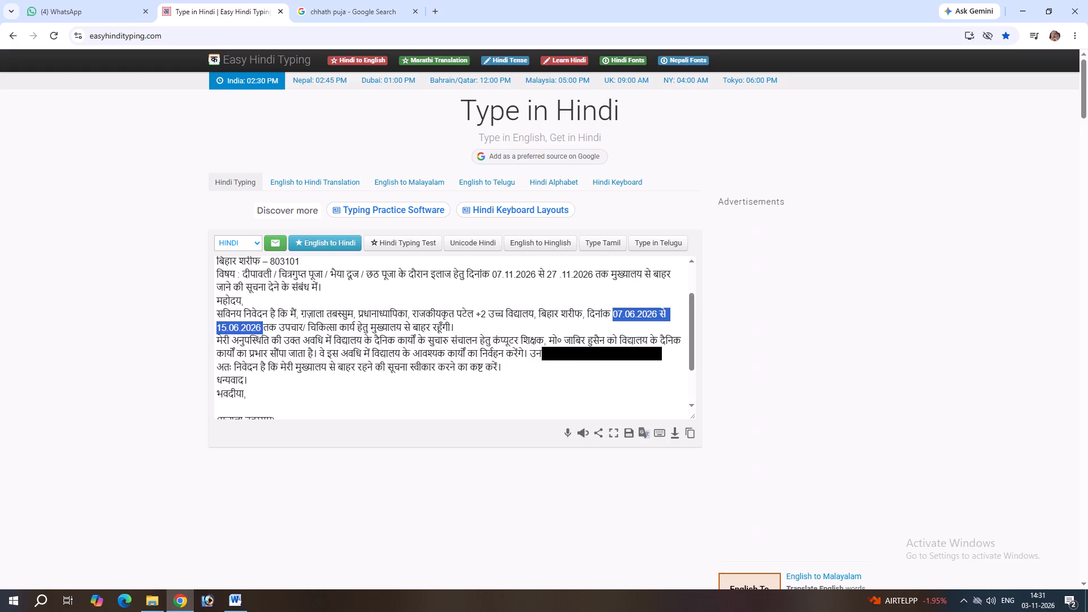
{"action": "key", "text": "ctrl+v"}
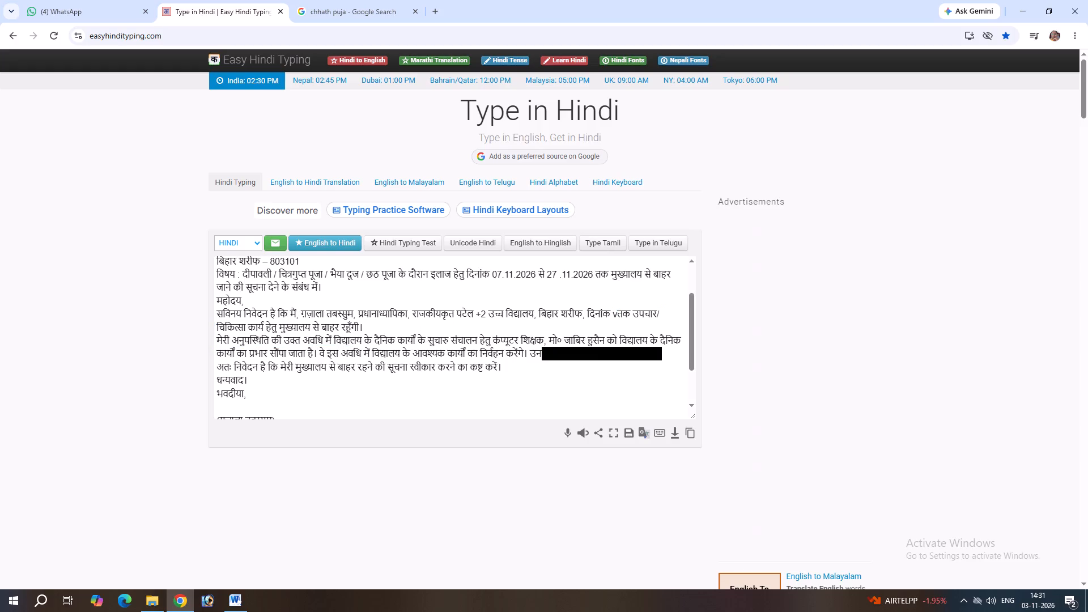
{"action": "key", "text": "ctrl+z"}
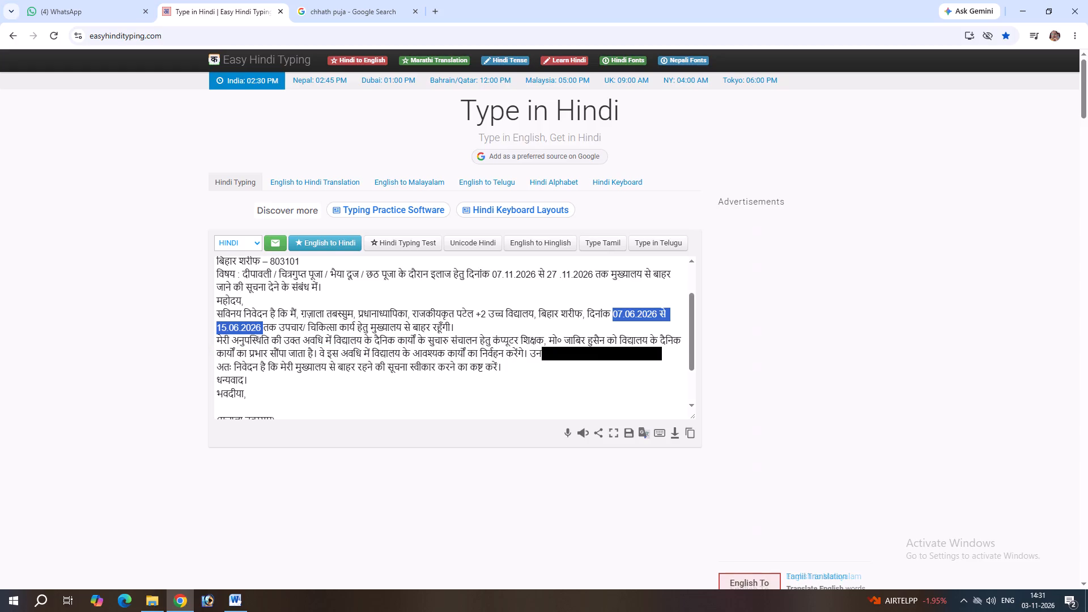
Change the date range in the opening body paragraph to 07.11.2026 से 27.11.2026.
{"action": "left_click_drag", "start_coordinate": [626, 313], "coordinate": [631, 314]}
{"action": "left_click", "coordinate": [628, 314]}
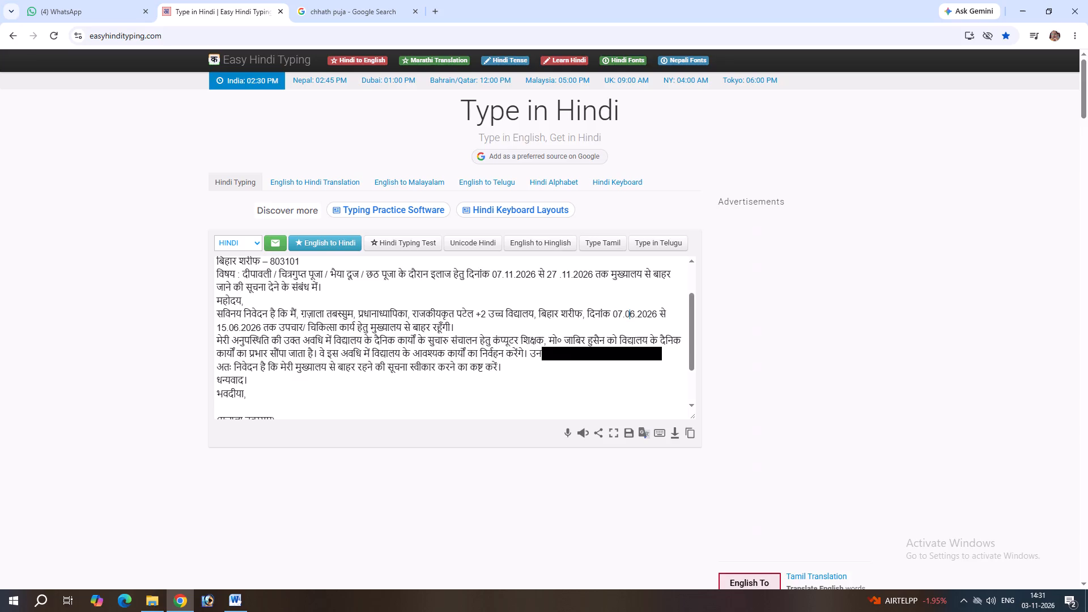
{"action": "key", "text": "BackSpace"}
{"action": "key", "text": "Delete"}
{"action": "type", "text": "11"}
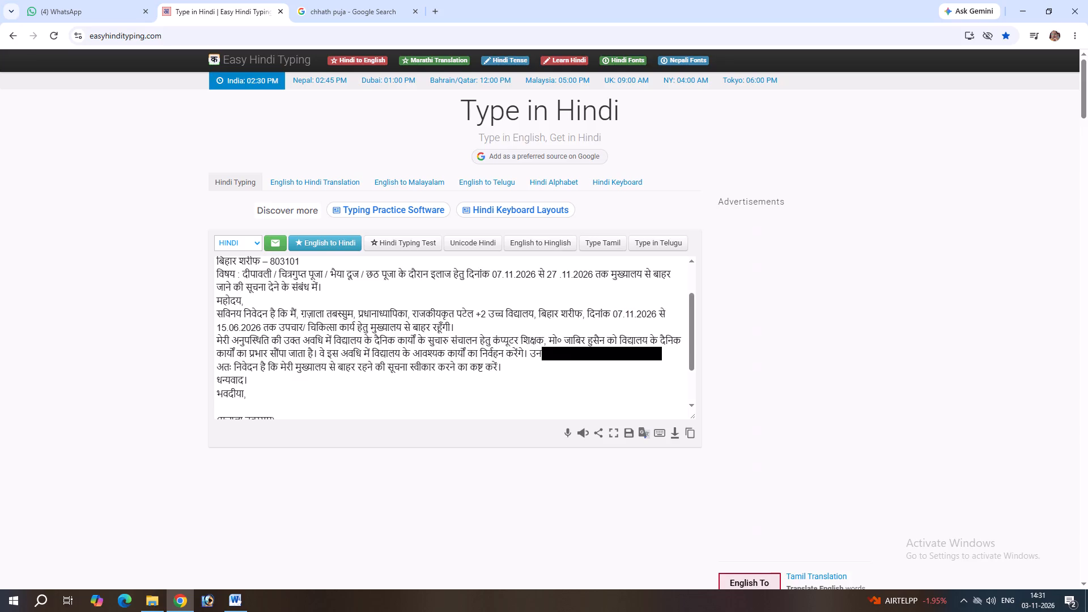
{"action": "left_click", "coordinate": [219, 328]}
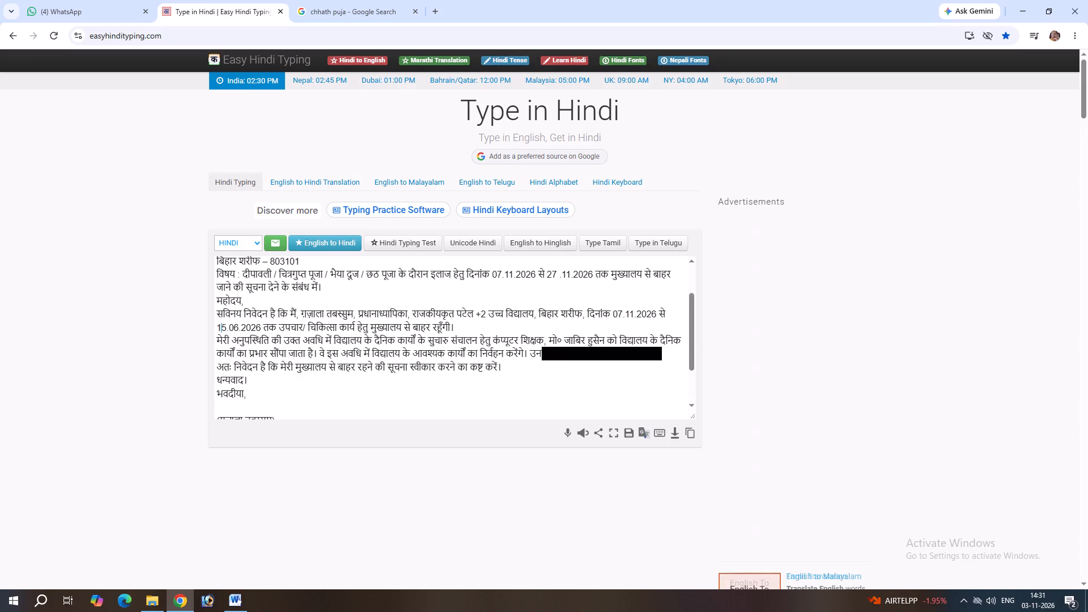
{"action": "key", "text": "BackSpace"}
{"action": "key", "text": "Delete"}
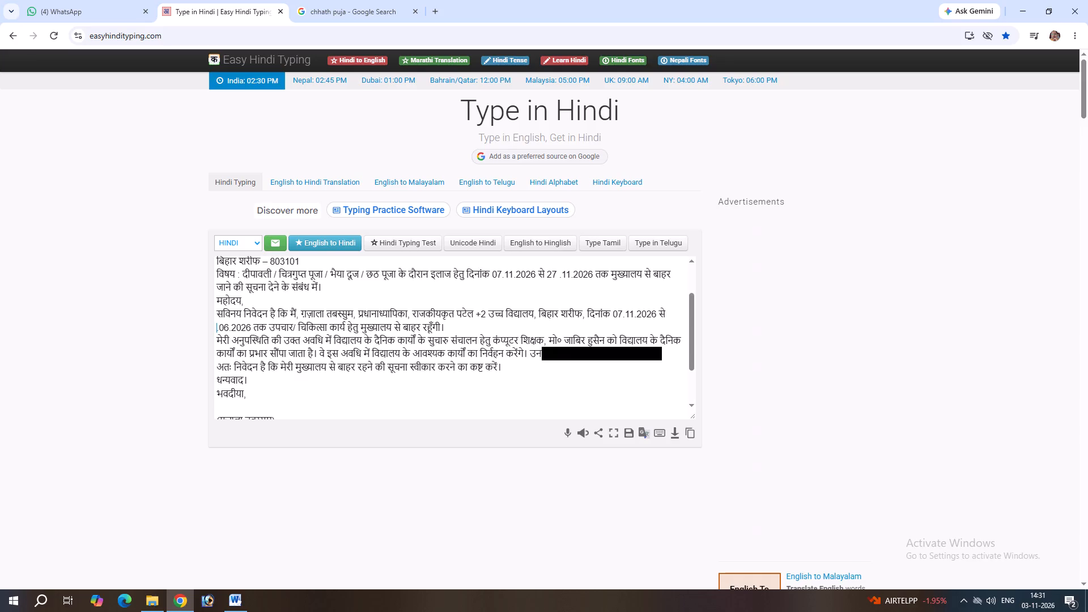
{"action": "type", "text": "27"}
{"action": "key", "text": "Right"}
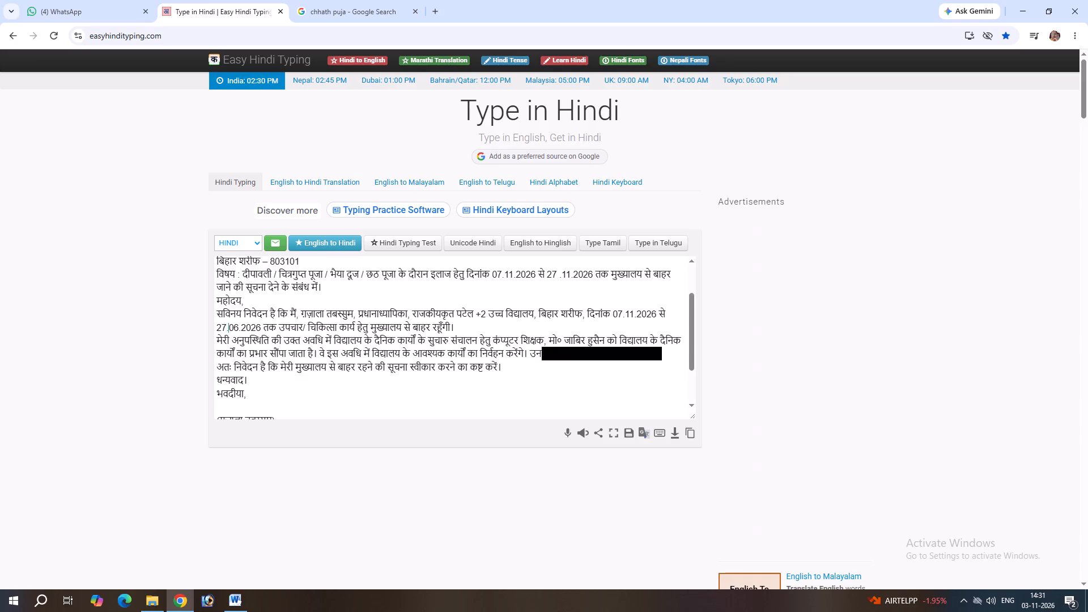
{"action": "key", "text": "Delete"}
{"action": "key", "text": "Delete"}
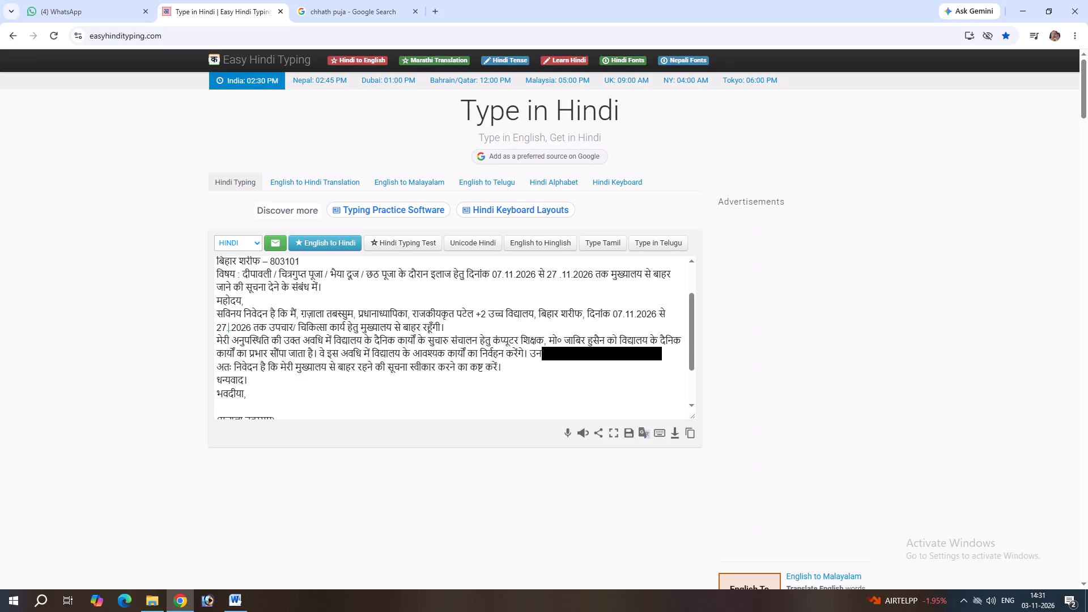
{"action": "type", "text": "11"}
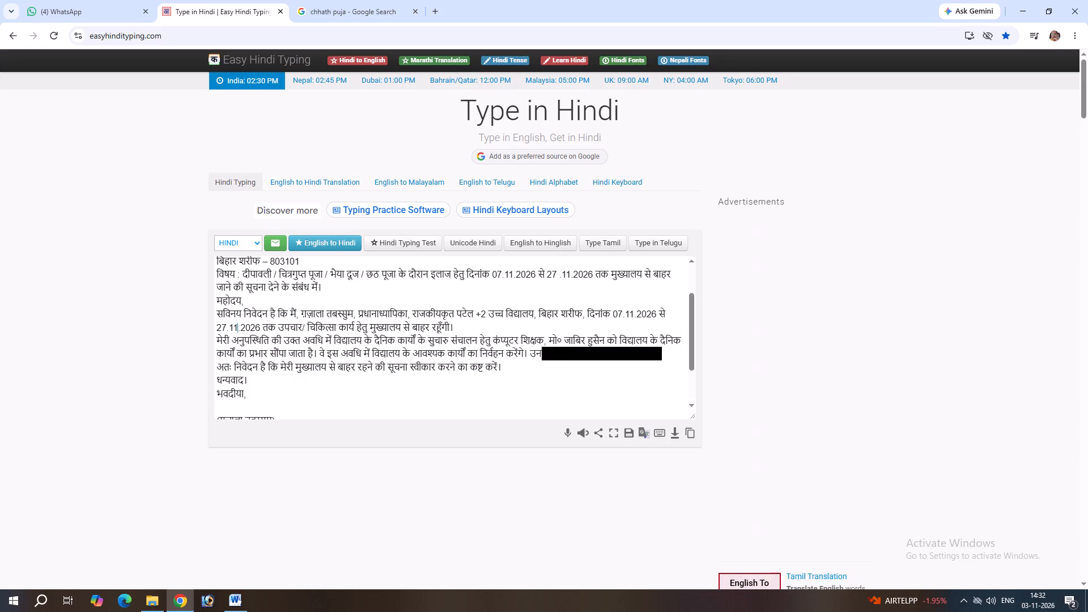
In the handover paragraph's first sentence, replace "के दैनिक कार्यों" after "विद्यालय" with "का विभागीय कार्य".
{"action": "left_click_drag", "start_coordinate": [376, 340], "coordinate": [410, 338]}
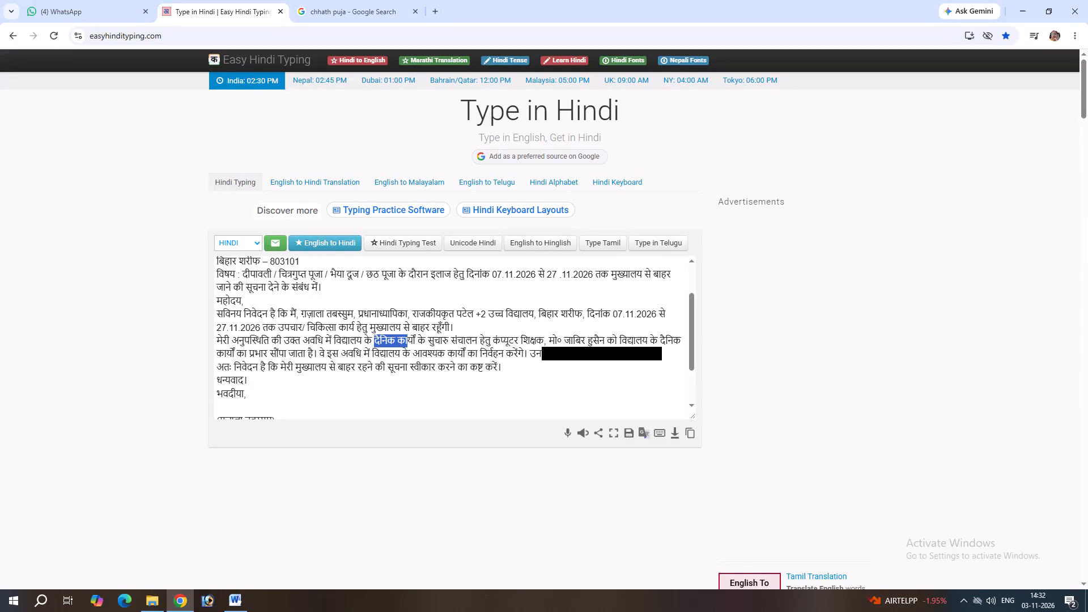
{"action": "left_click_drag", "start_coordinate": [410, 338], "coordinate": [416, 339]}
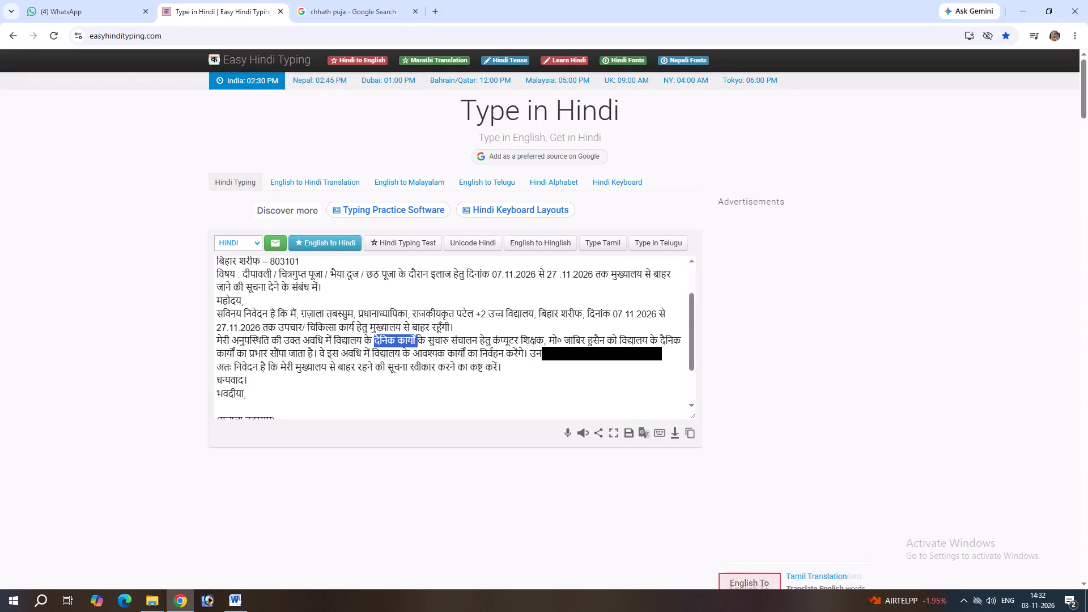
{"action": "left_click_drag", "start_coordinate": [364, 336], "coordinate": [413, 337]}
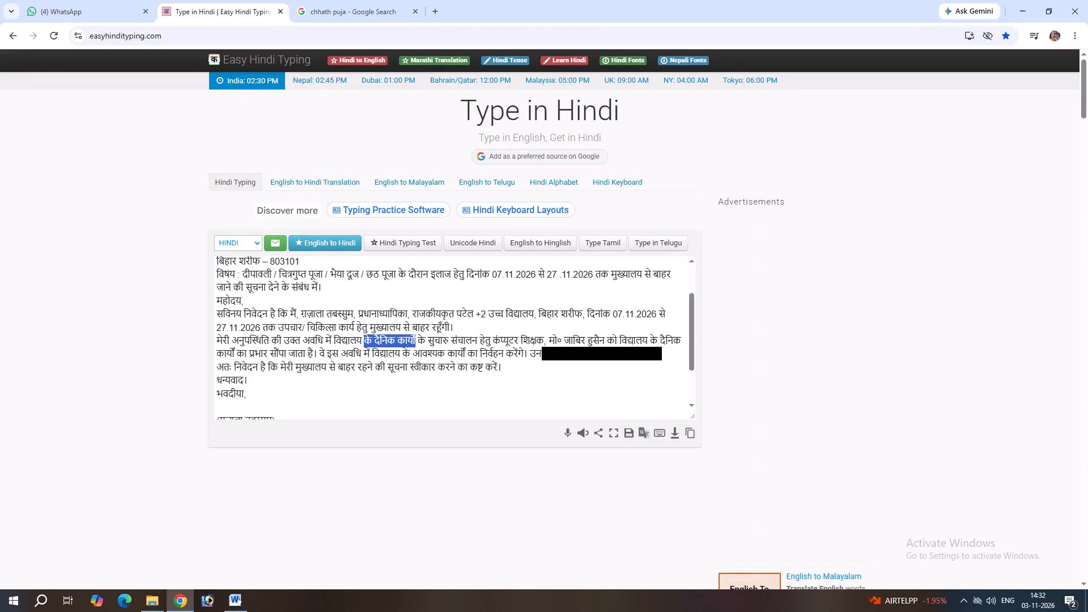
{"action": "left_click_drag", "start_coordinate": [413, 337], "coordinate": [414, 337]}
{"action": "type", "text": "ka"}
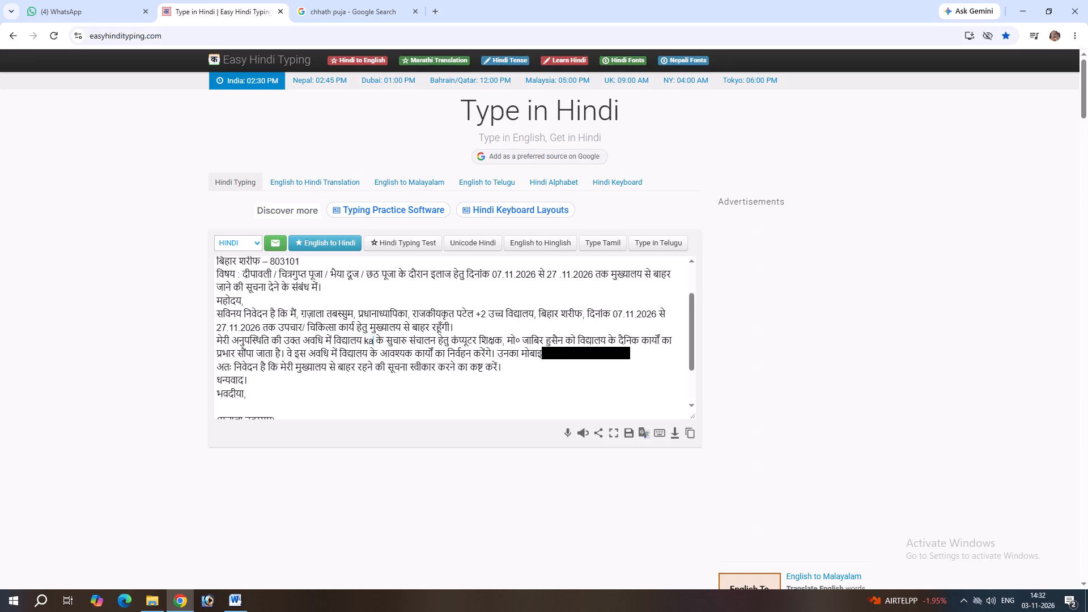
{"action": "key", "text": "space"}
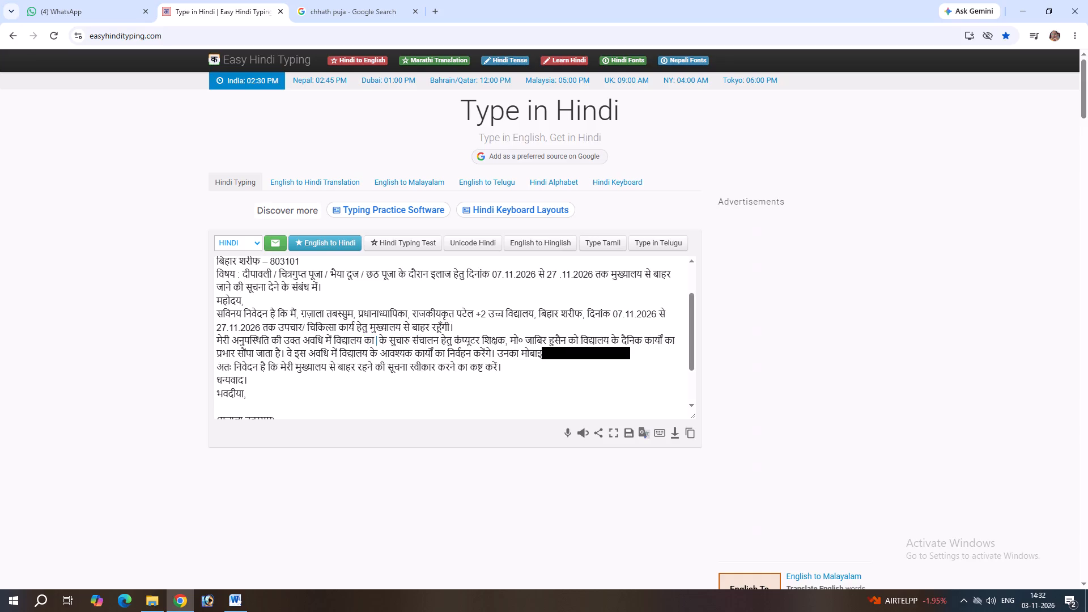
{"action": "type", "text": "vibhag"}
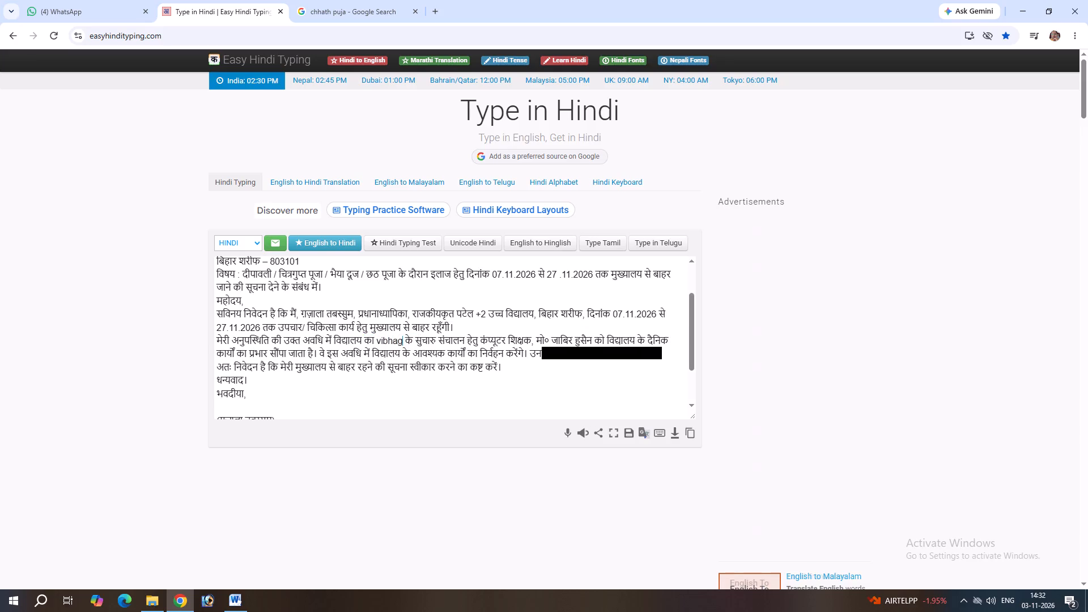
{"action": "type", "text": "ye"}
{"action": "key", "text": "space"}
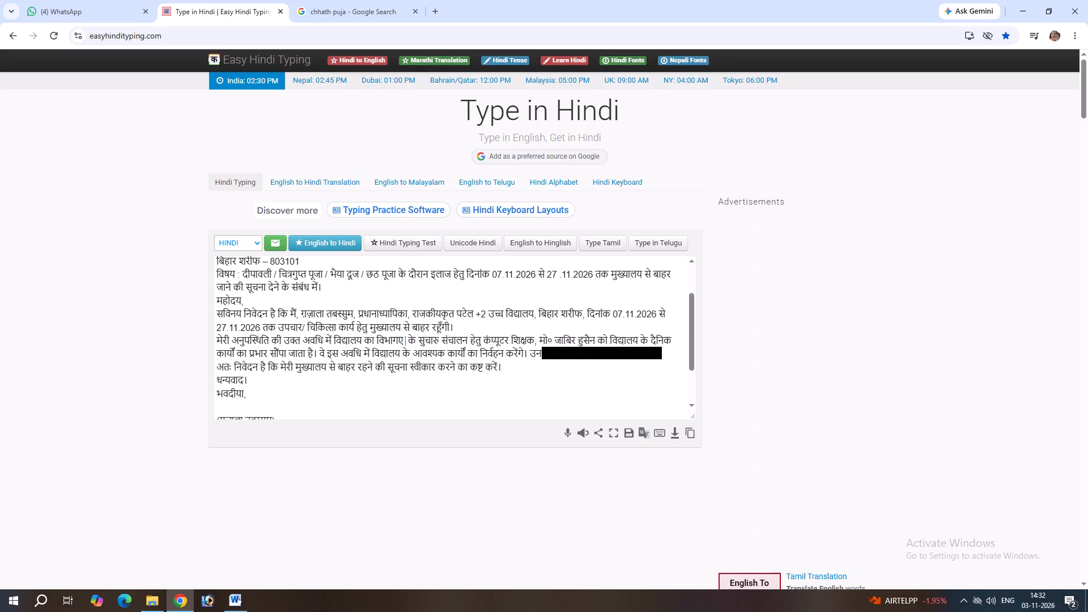
{"action": "key", "text": "Left"}
{"action": "key", "text": "BackSpace"}
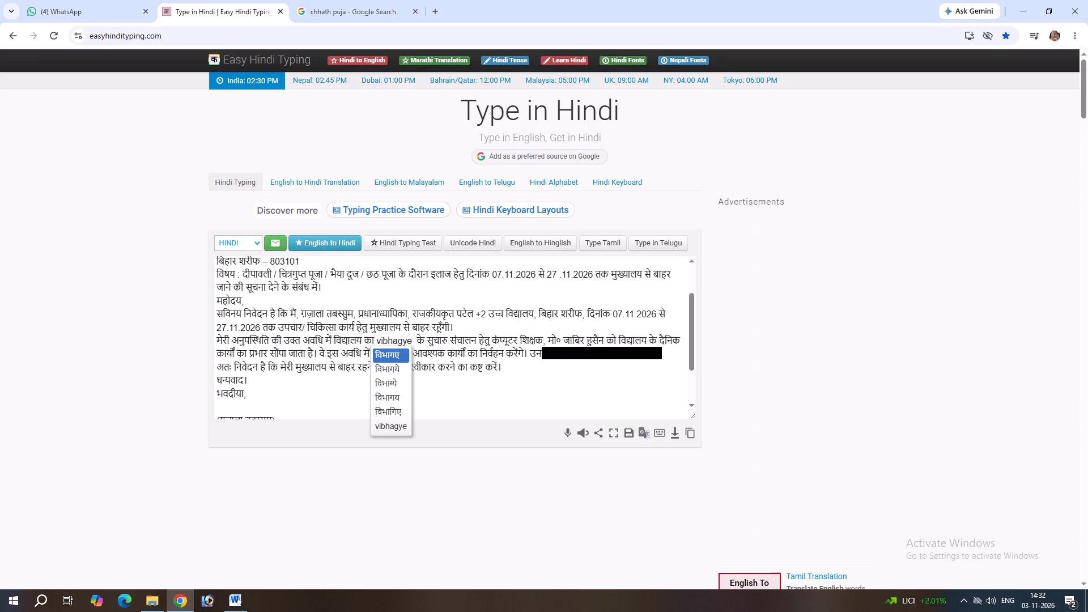
{"action": "key", "text": "BackSpace"}
{"action": "key", "text": "BackSpace"}
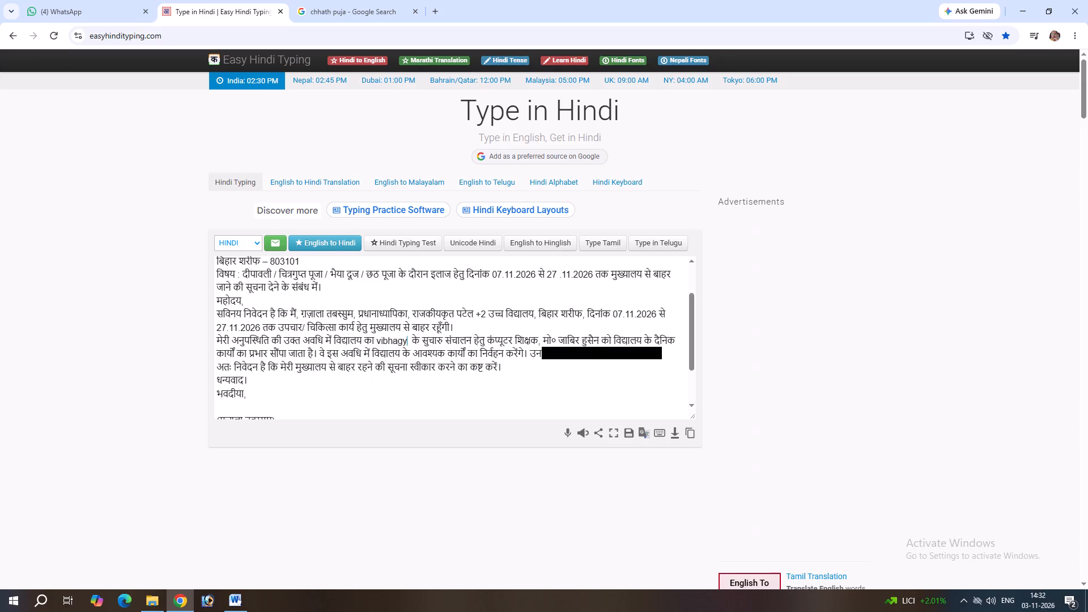
{"action": "key", "text": "BackSpace"}
{"action": "type", "text": "iye"}
{"action": "key", "text": "space"}
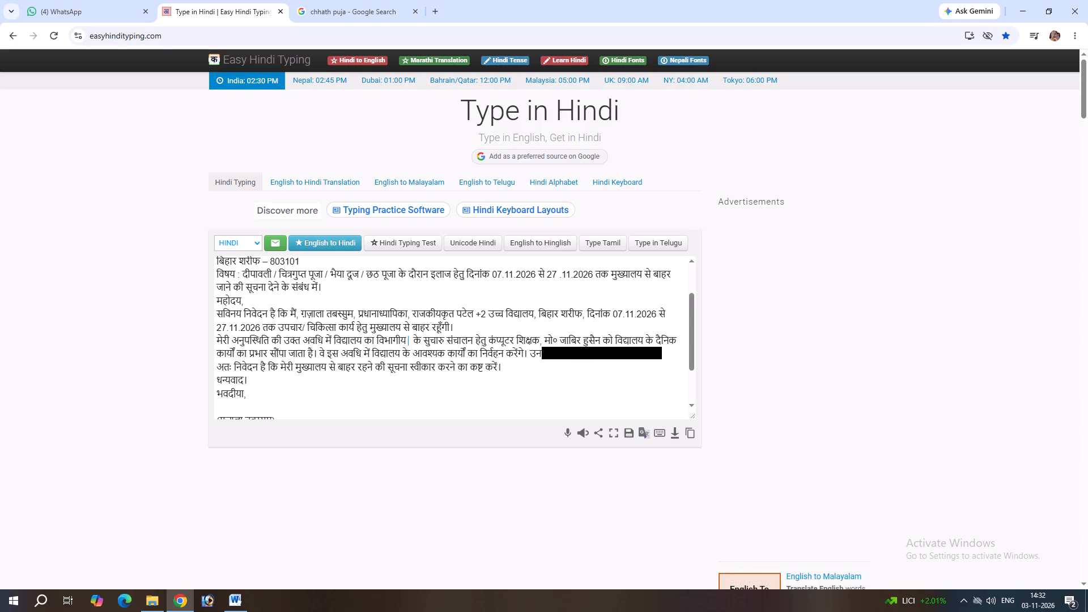
{"action": "type", "text": "kaary"}
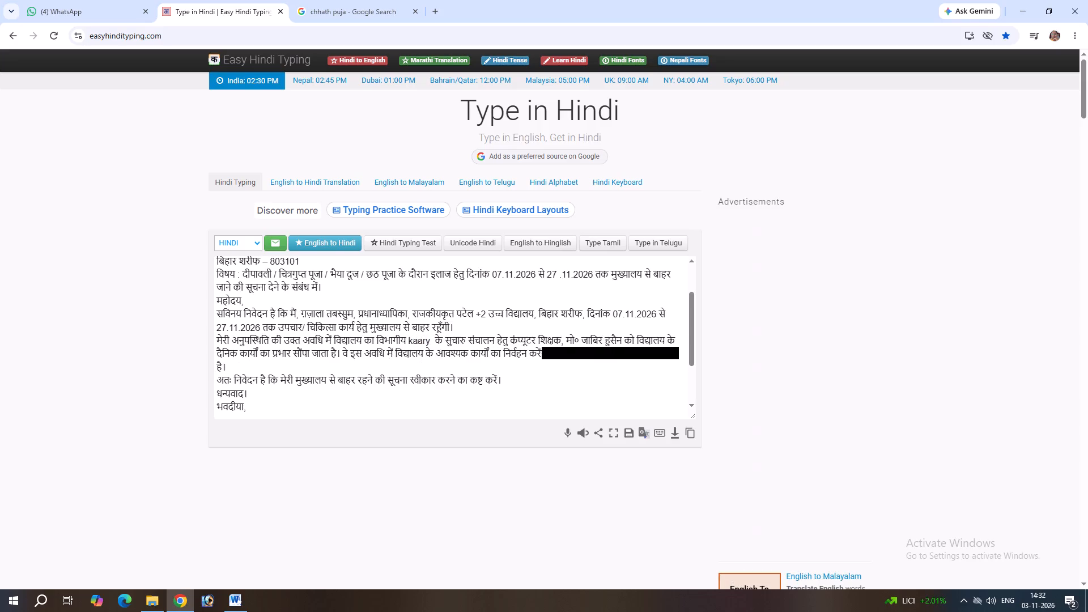
{"action": "key", "text": "space"}
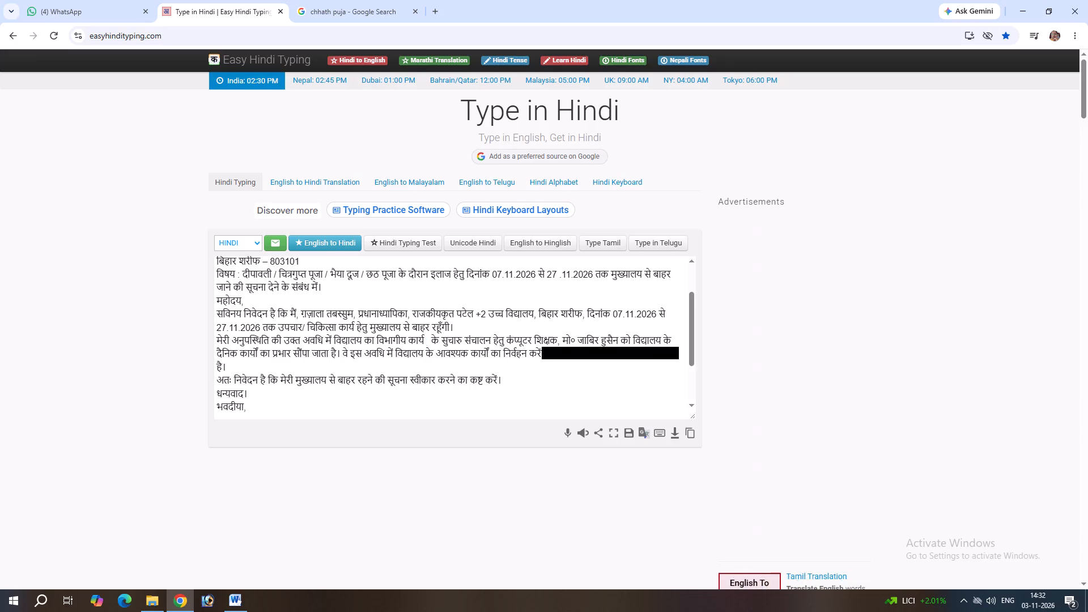
Delete "के सुचारु संचालन" after "विभागीय कार्य", leaving a single space before "हेतु".
{"action": "key", "text": "Delete"}
{"action": "key", "text": "Delete"}
{"action": "key", "text": "Delete"}
{"action": "key", "text": "Delete"}
{"action": "key", "text": "Delete"}
{"action": "key", "text": "Delete"}
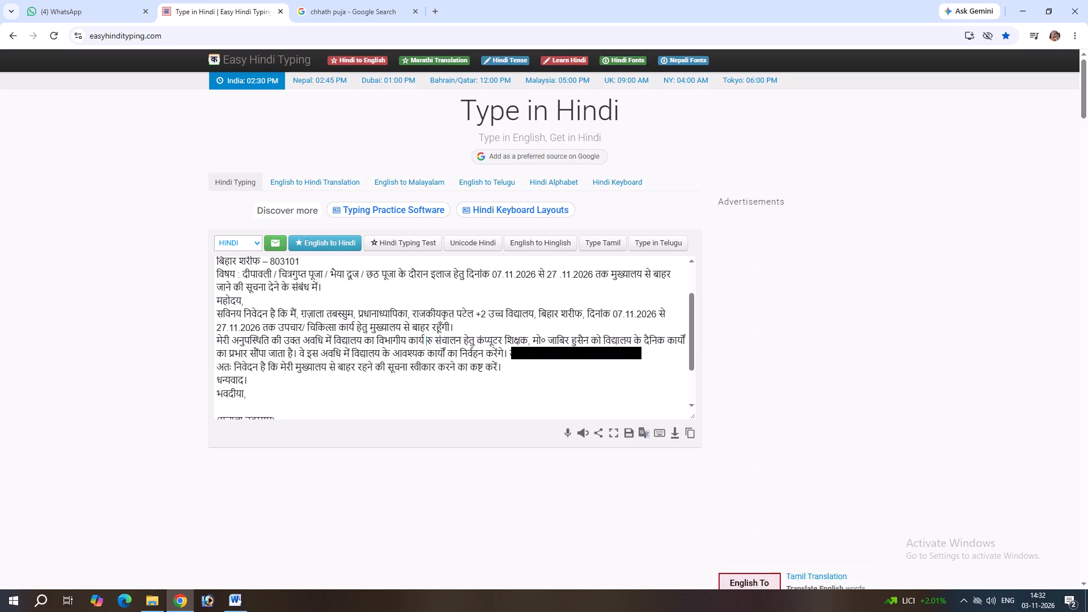
{"action": "key", "text": "Delete"}
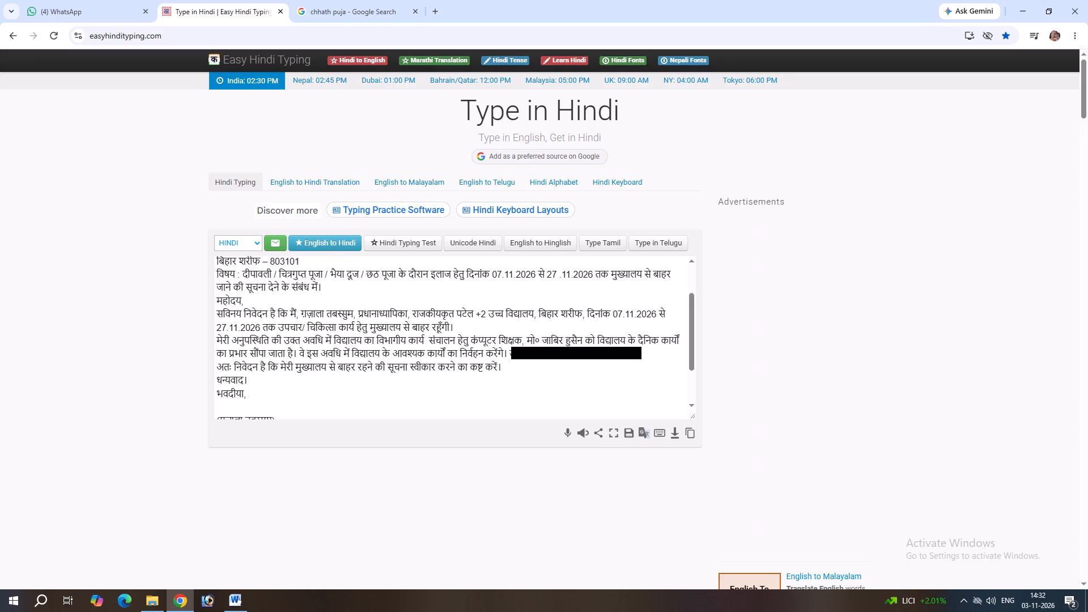
{"action": "left_click_drag", "start_coordinate": [428, 338], "coordinate": [456, 340]}
{"action": "key", "text": "BackSpace"}
{"action": "key", "text": "BackSpace"}
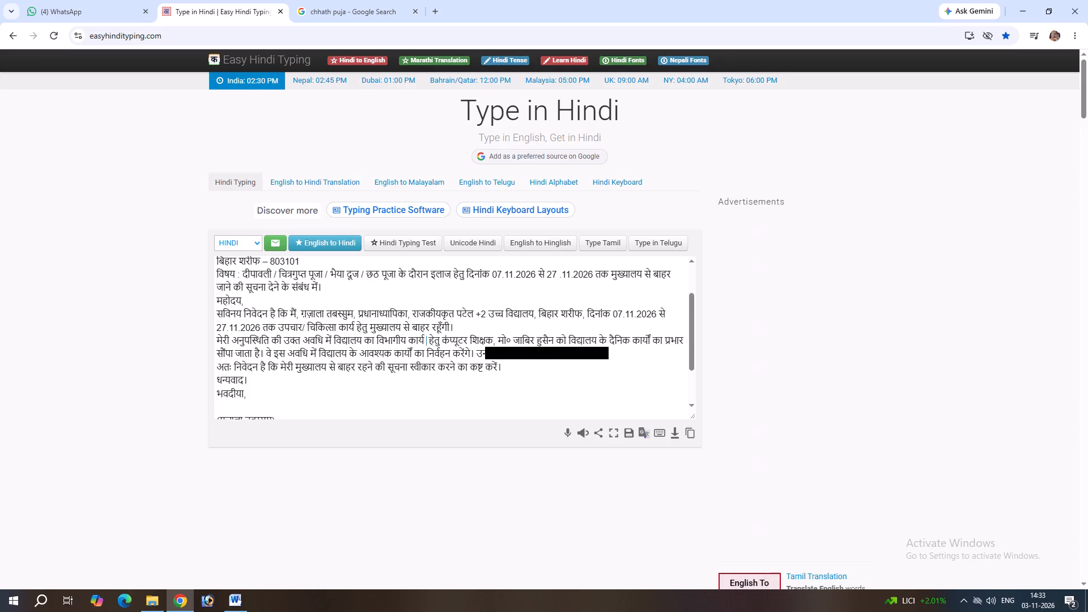
{"action": "key", "text": "Delete"}
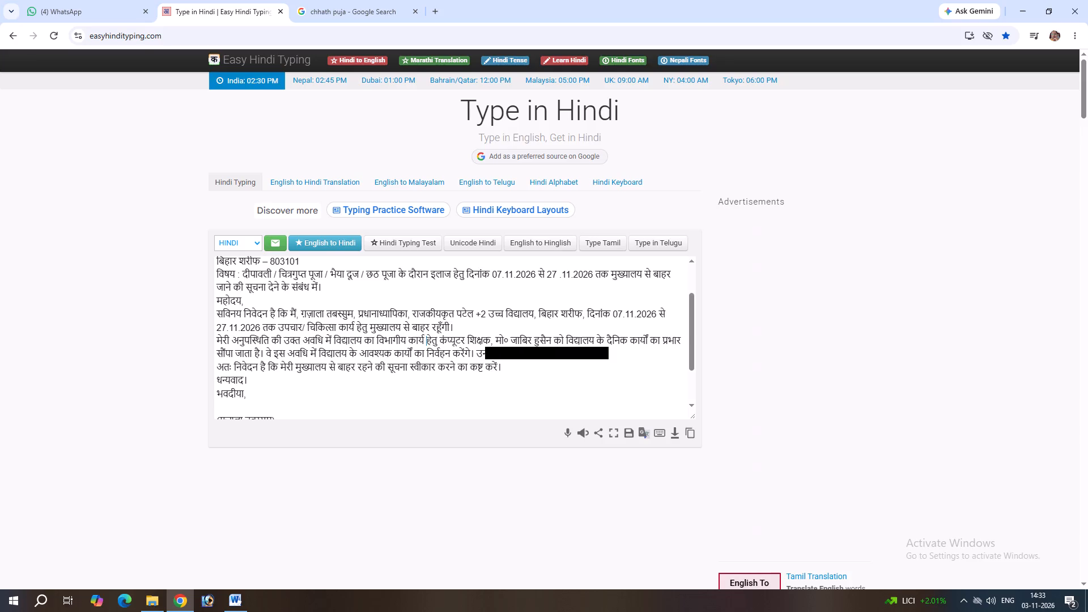
Replace "दैनिक कार्यों का" before "प्रभार सौंपा जाता है" with "को", leaving a single space after it.
{"action": "left_click_drag", "start_coordinate": [607, 337], "coordinate": [621, 337]}
{"action": "left_click_drag", "start_coordinate": [621, 337], "coordinate": [657, 338]}
{"action": "type", "text": "ko"}
{"action": "key", "text": "space"}
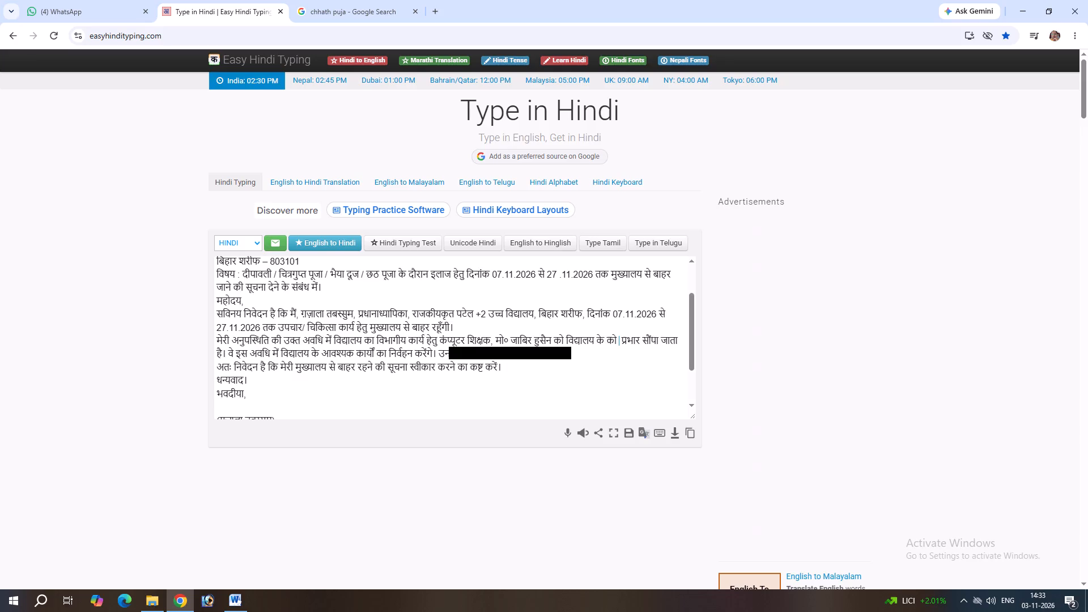
{"action": "key", "text": "Delete"}
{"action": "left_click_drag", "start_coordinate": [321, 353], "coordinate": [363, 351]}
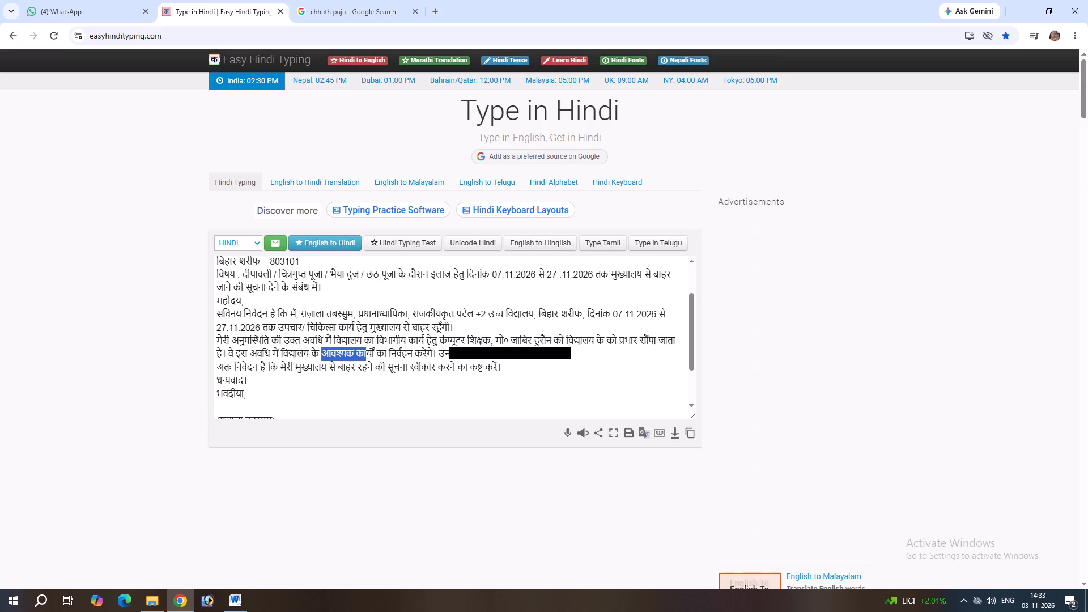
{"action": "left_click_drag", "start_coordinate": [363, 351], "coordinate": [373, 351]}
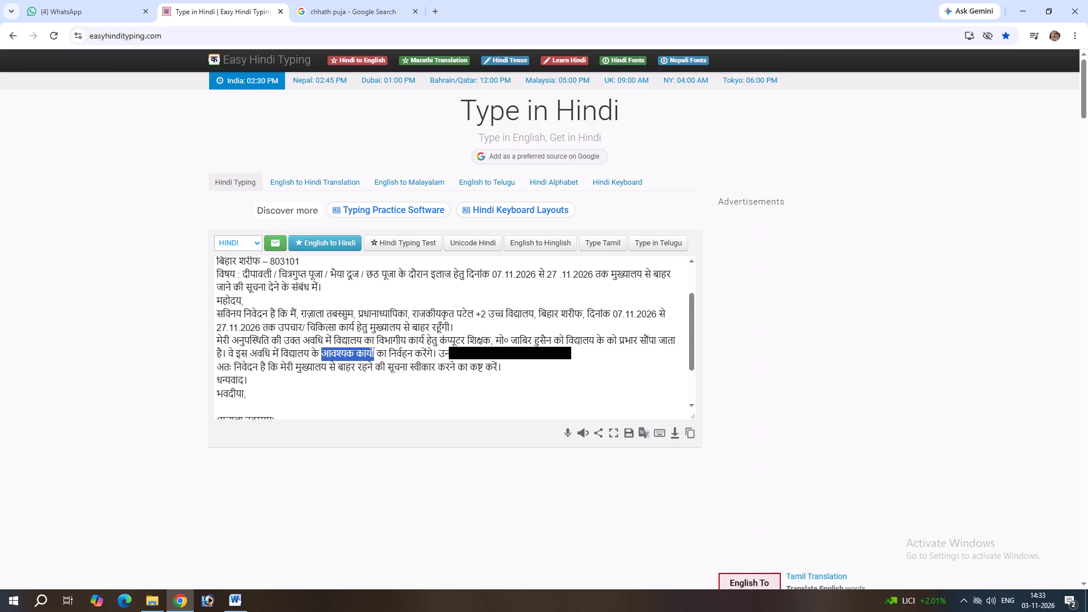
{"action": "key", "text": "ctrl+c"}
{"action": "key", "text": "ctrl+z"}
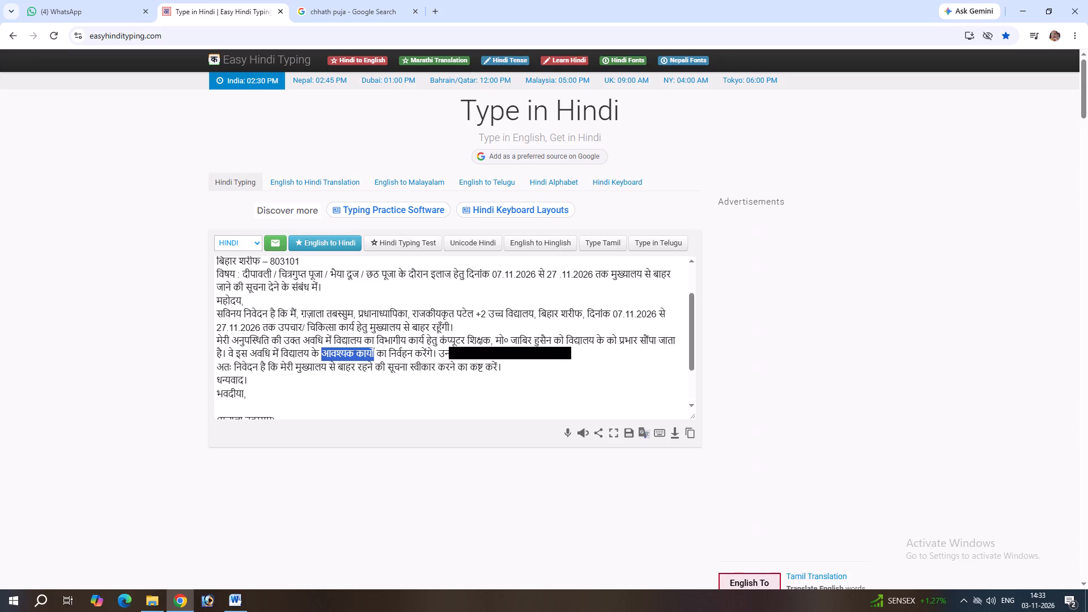
In the handover paragraph's first sentence, insert "आवशयक" between "विभागीय" and "कार्य", leaving a single space on each side.
{"action": "left_click", "coordinate": [407, 337]}
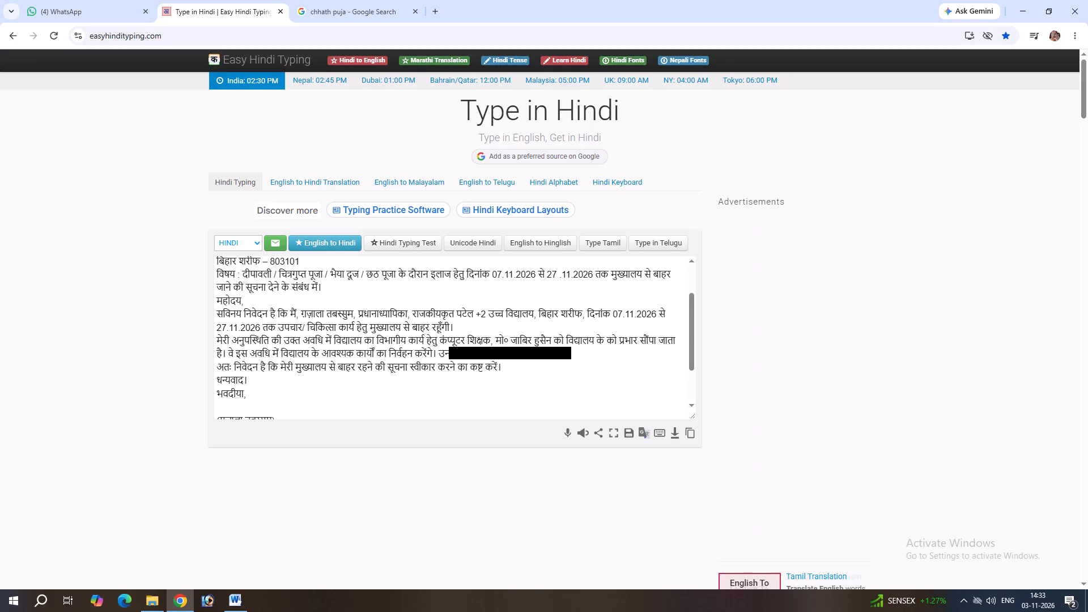
{"action": "key", "text": "a"}
{"action": "type", "text": "wa"}
{"action": "type", "text": "shay"}
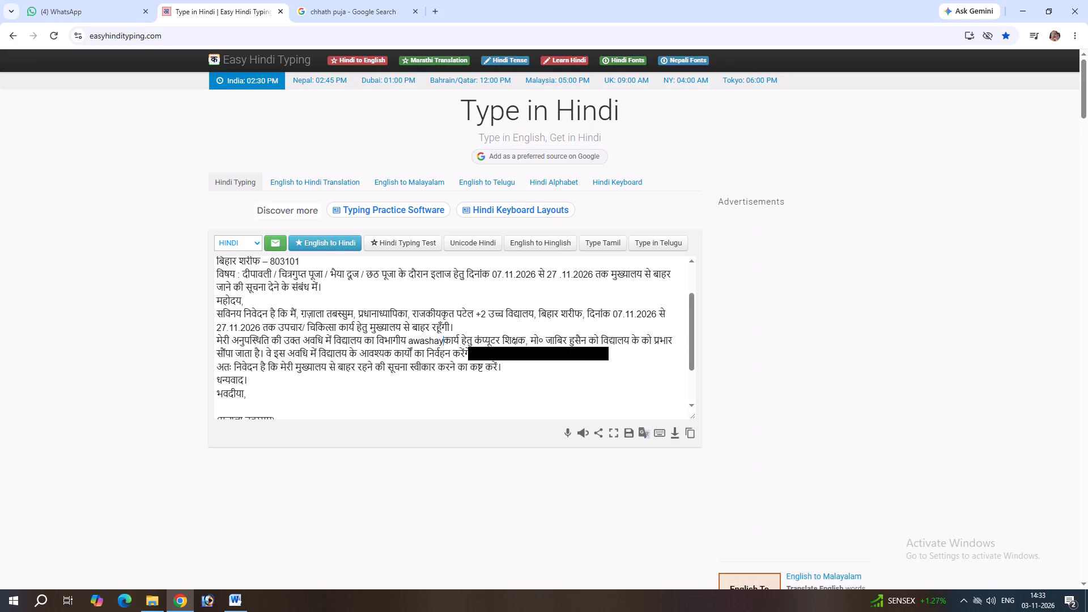
{"action": "key", "text": "space"}
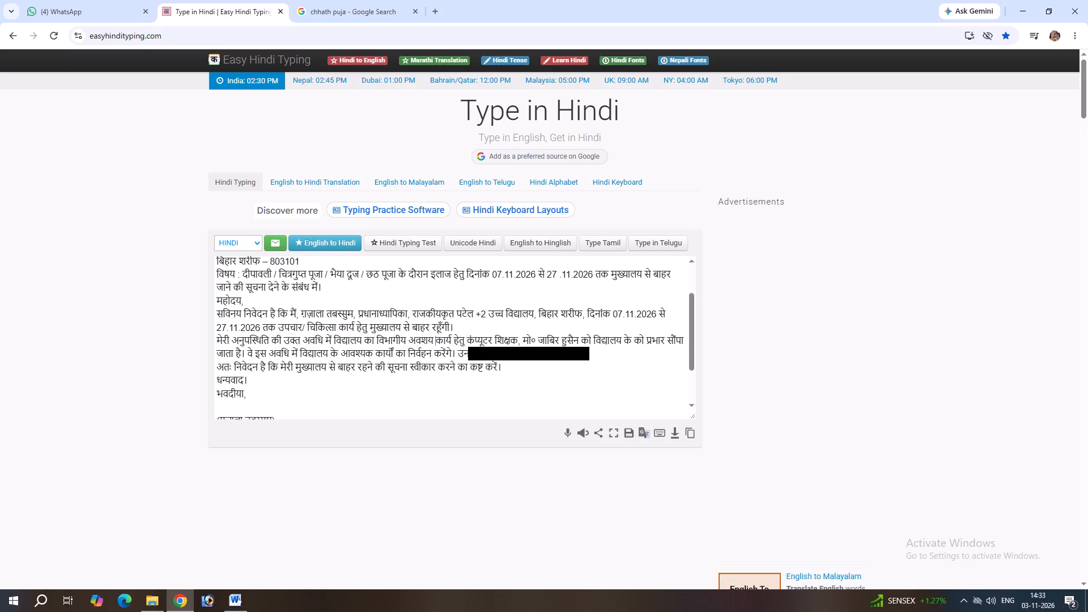
{"action": "key", "text": "Left"}
{"action": "key", "text": "BackSpace"}
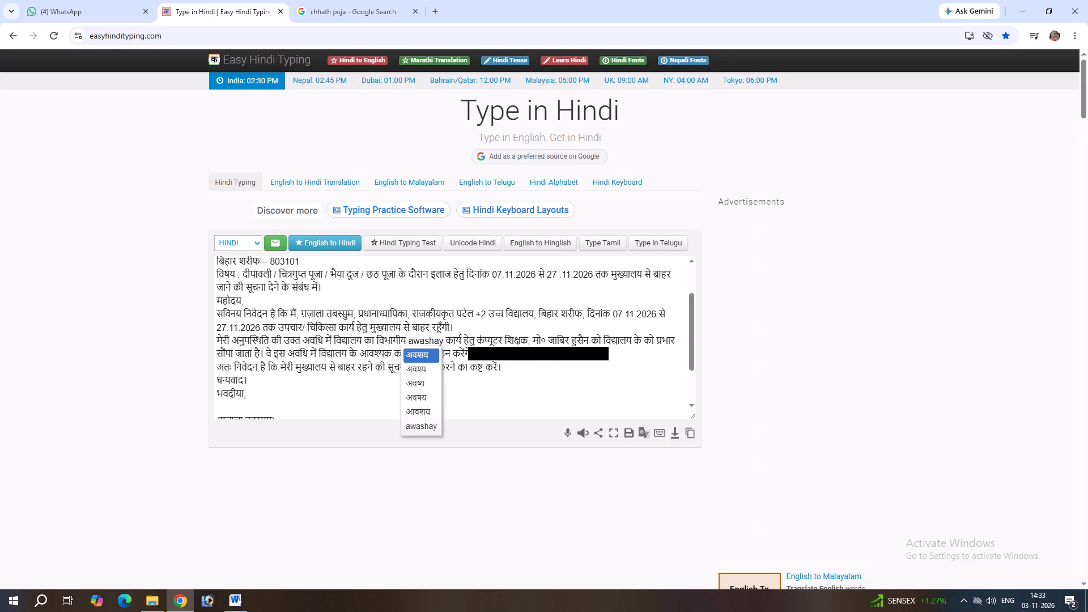
{"action": "key", "text": "BackSpace"}
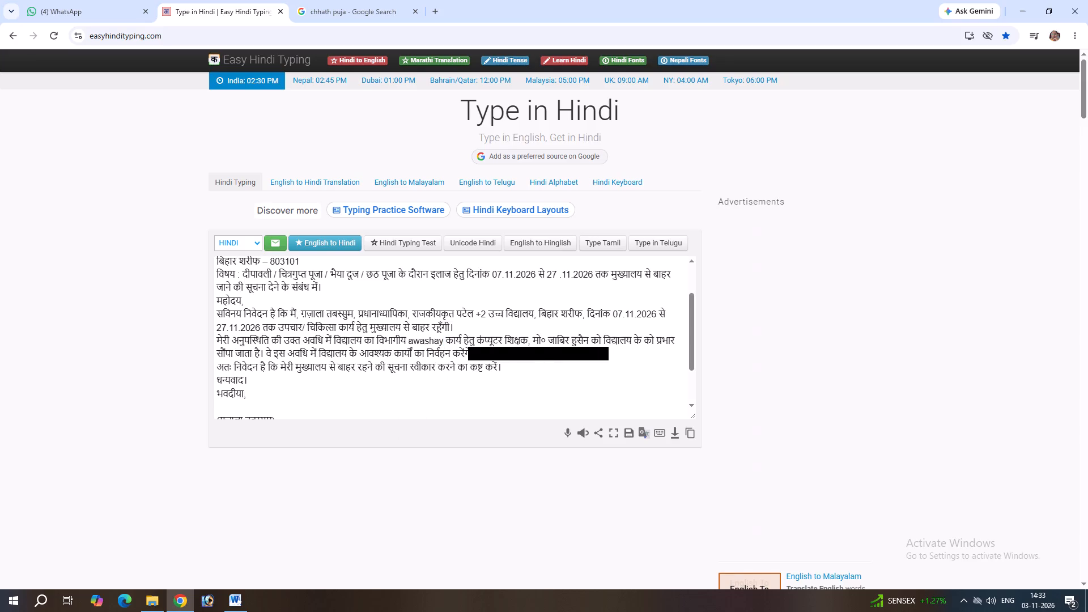
{"action": "type", "text": "k"}
{"action": "key", "text": "space"}
{"action": "key", "text": "Delete"}
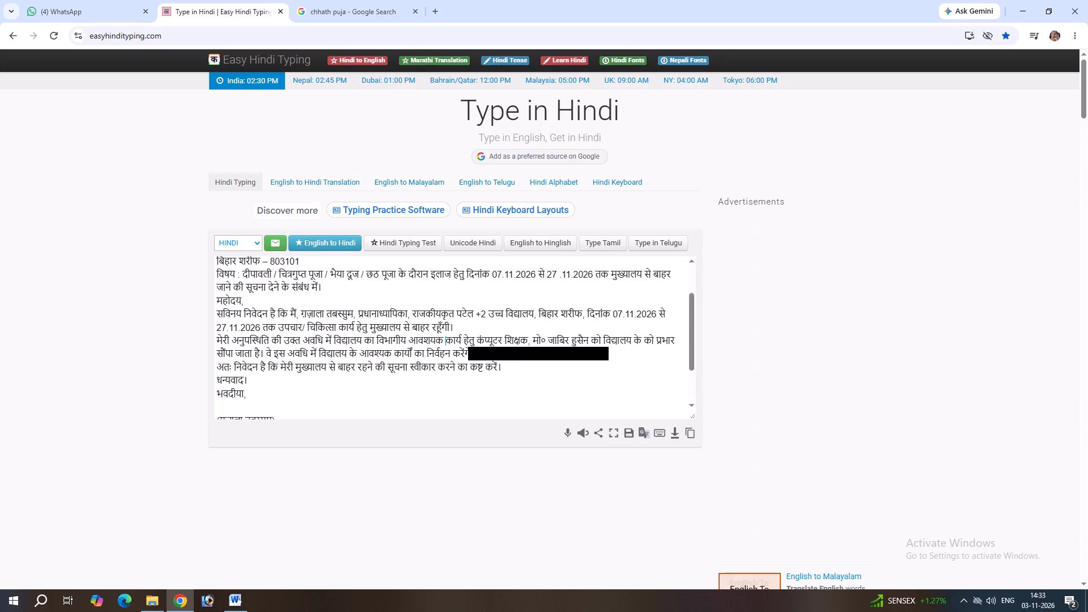
Change the end day from the 27th to the 17th of November 2026 in both the subject line and the opening body paragraph.
{"action": "left_click", "coordinate": [551, 273]}
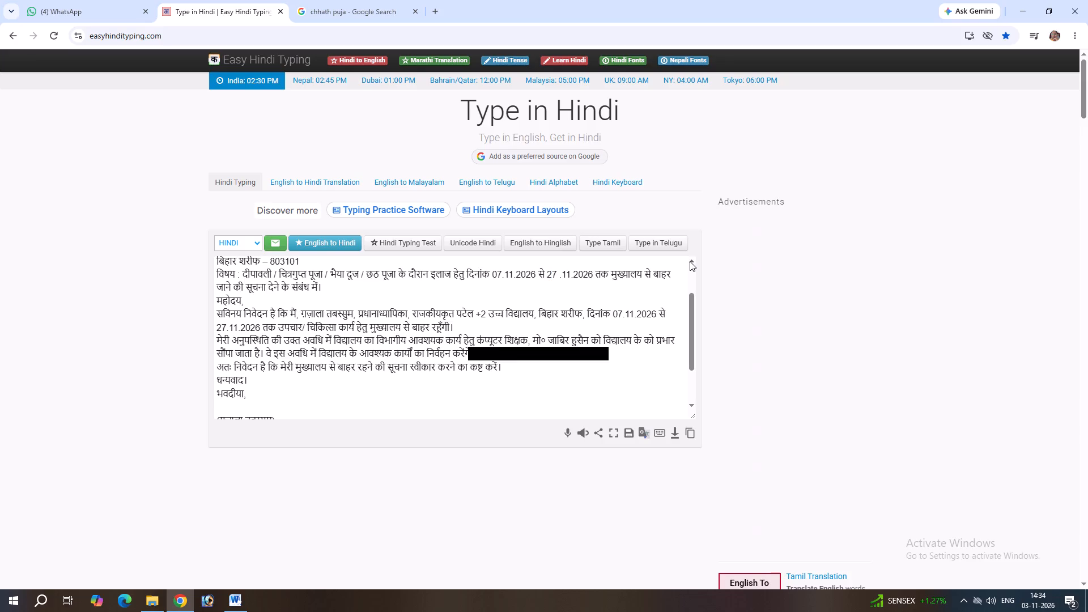
{"action": "key", "text": "BackSpace"}
{"action": "key", "text": "1"}
{"action": "left_click", "coordinate": [219, 328]}
{"action": "key", "text": "Delete"}
{"action": "key", "text": "1"}
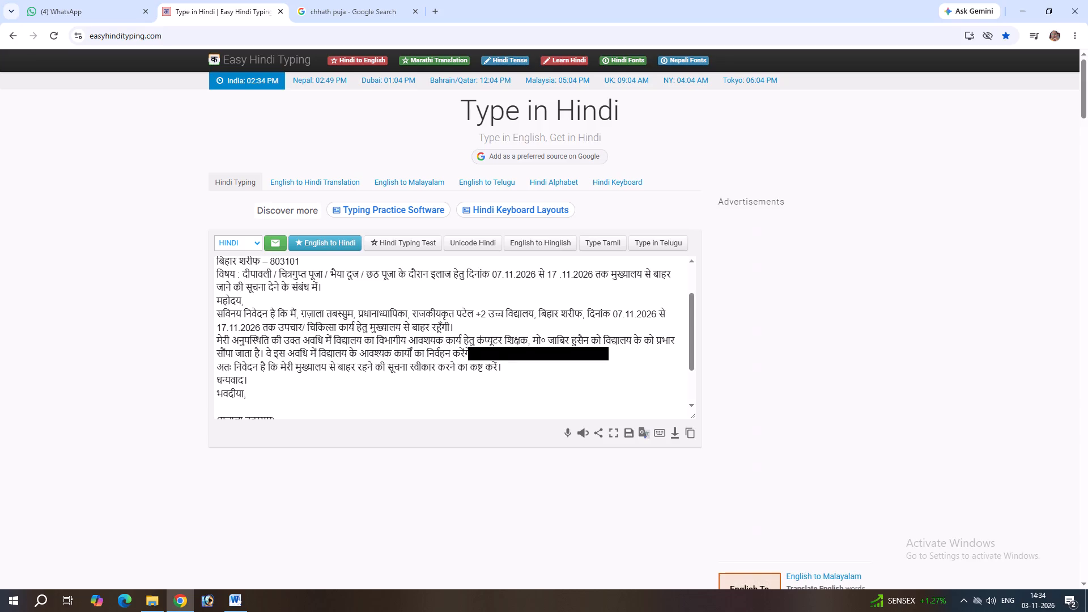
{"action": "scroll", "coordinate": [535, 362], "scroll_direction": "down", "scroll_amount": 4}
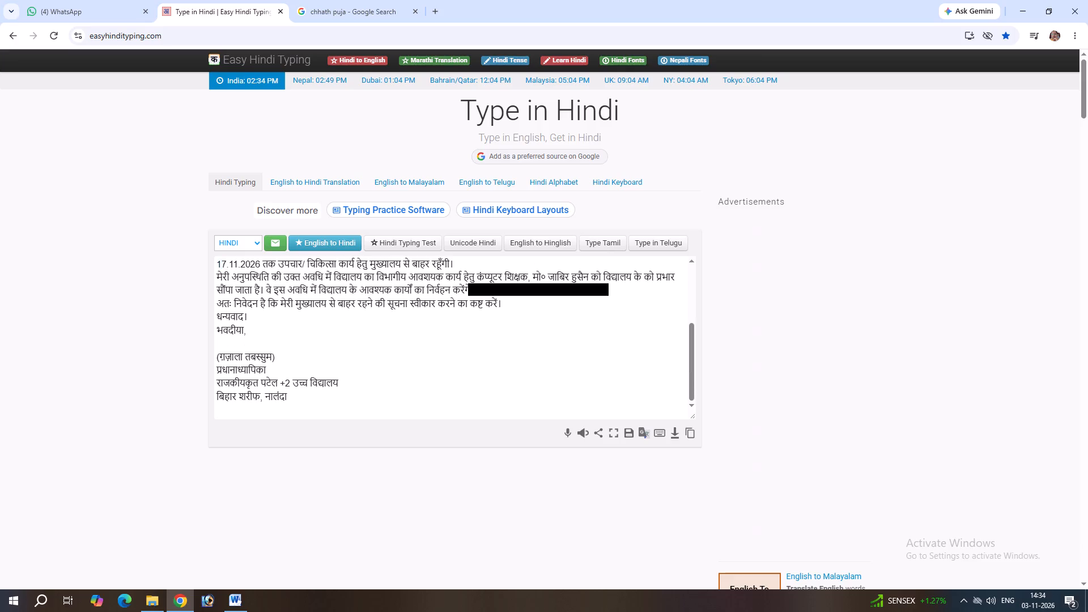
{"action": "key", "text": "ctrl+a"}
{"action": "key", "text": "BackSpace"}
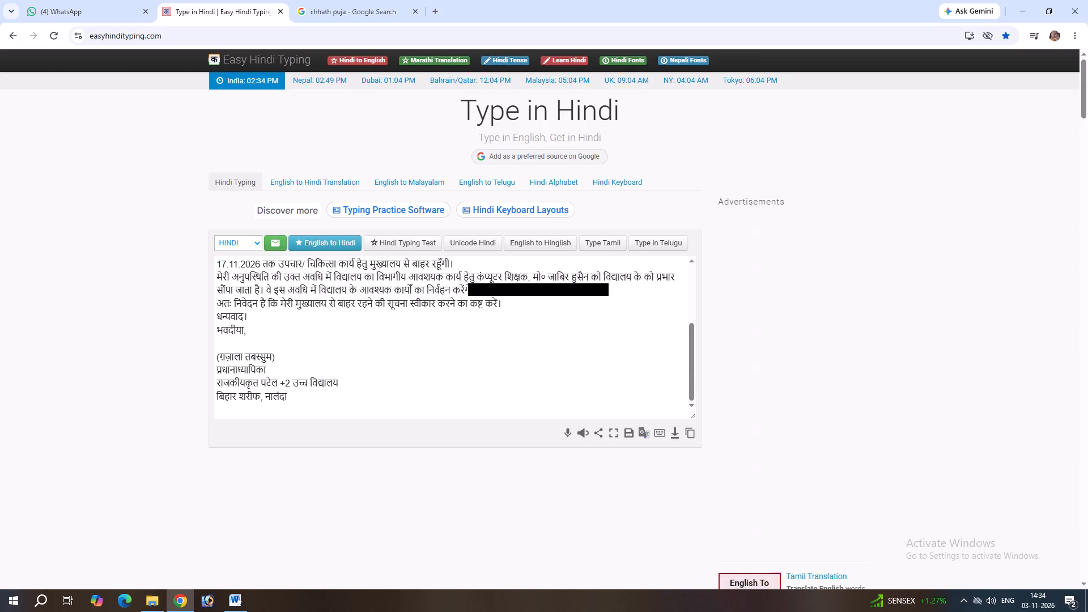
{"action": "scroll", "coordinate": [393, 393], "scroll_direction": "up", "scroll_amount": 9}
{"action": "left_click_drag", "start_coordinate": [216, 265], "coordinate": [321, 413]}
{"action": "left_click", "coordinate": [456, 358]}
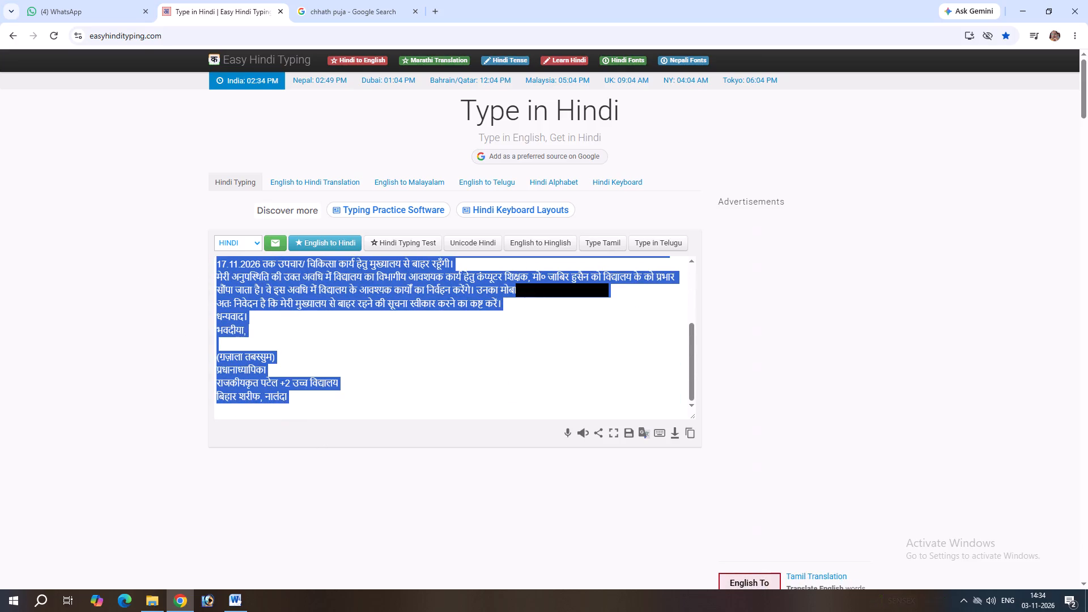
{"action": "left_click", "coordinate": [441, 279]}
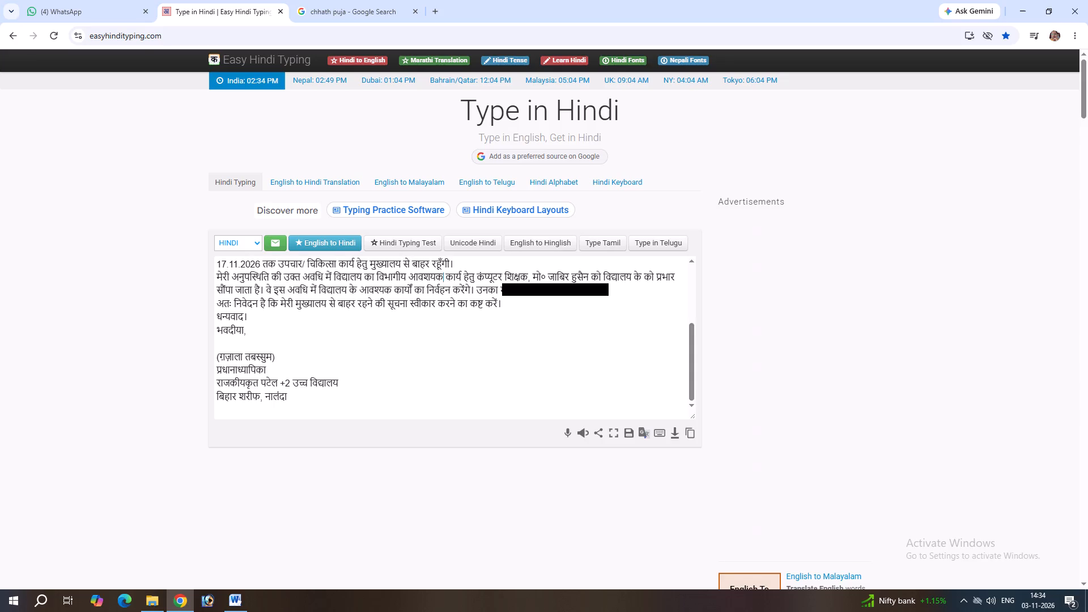
In the handover paragraph's second sentence, change the plural "कार्यों" after "आवश्यक" to the singular "कार्य".
{"action": "left_click", "coordinate": [411, 288]}
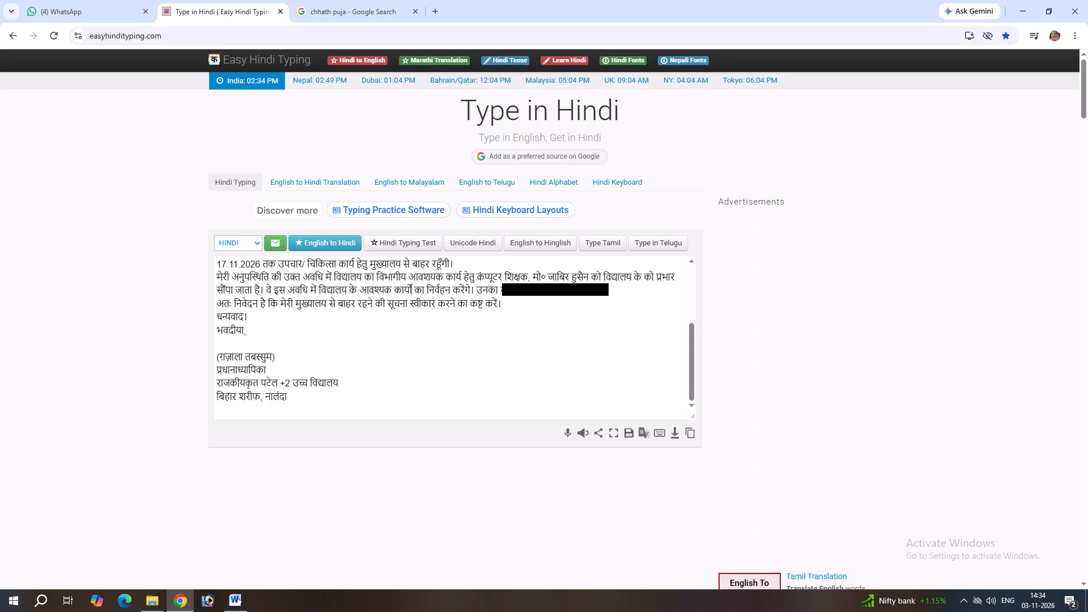
{"action": "key", "text": "BackSpace"}
{"action": "key", "text": "BackSpace"}
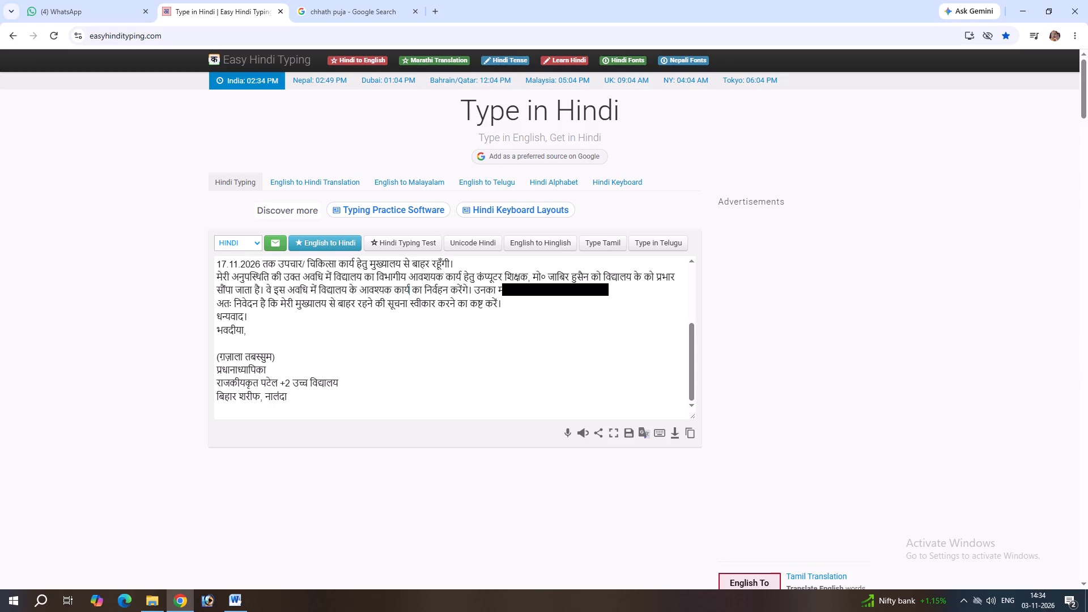
{"action": "left_click", "coordinate": [474, 304]}
{"action": "left_click_drag", "start_coordinate": [377, 277], "coordinate": [401, 277]}
{"action": "left_click", "coordinate": [402, 325]}
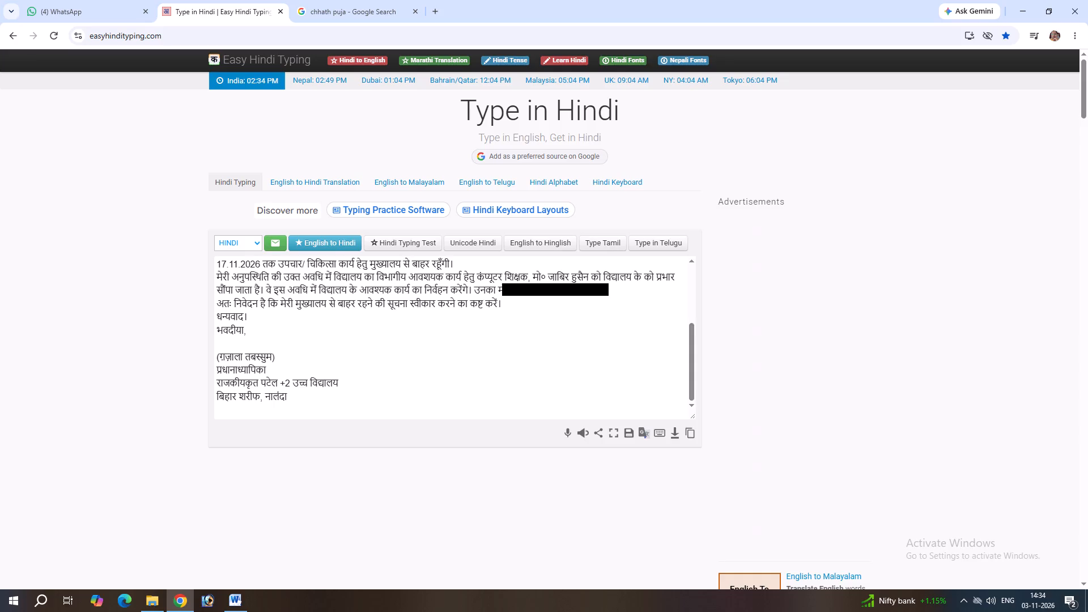
{"action": "key", "text": "ctrl+a"}
{"action": "key", "text": "BackSpace"}
{"action": "scroll", "coordinate": [326, 371], "scroll_direction": "up", "scroll_amount": 10}
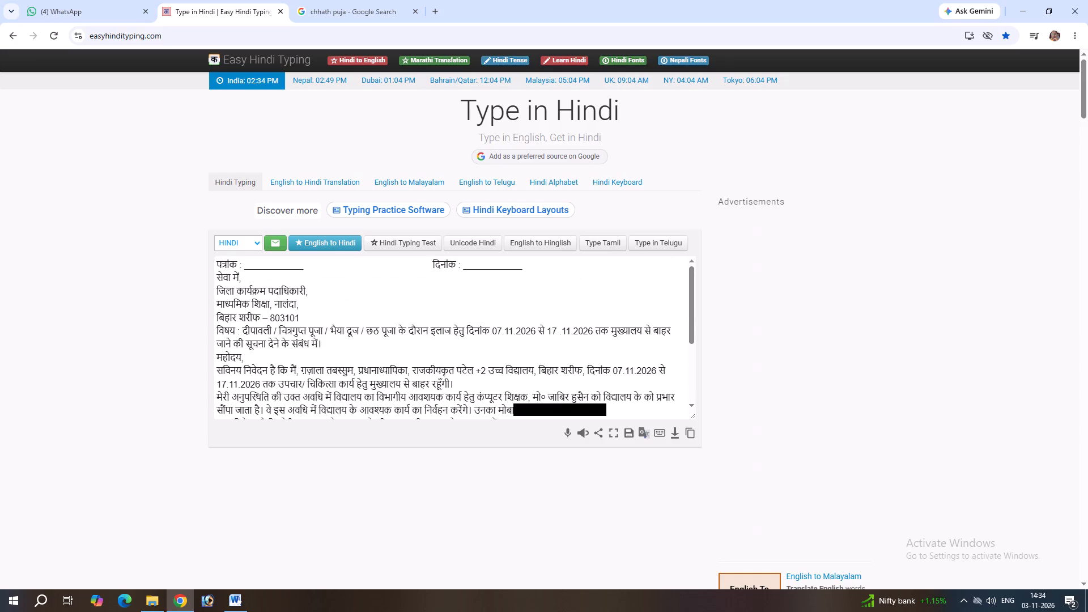
{"action": "left_click_drag", "start_coordinate": [215, 265], "coordinate": [338, 473]}
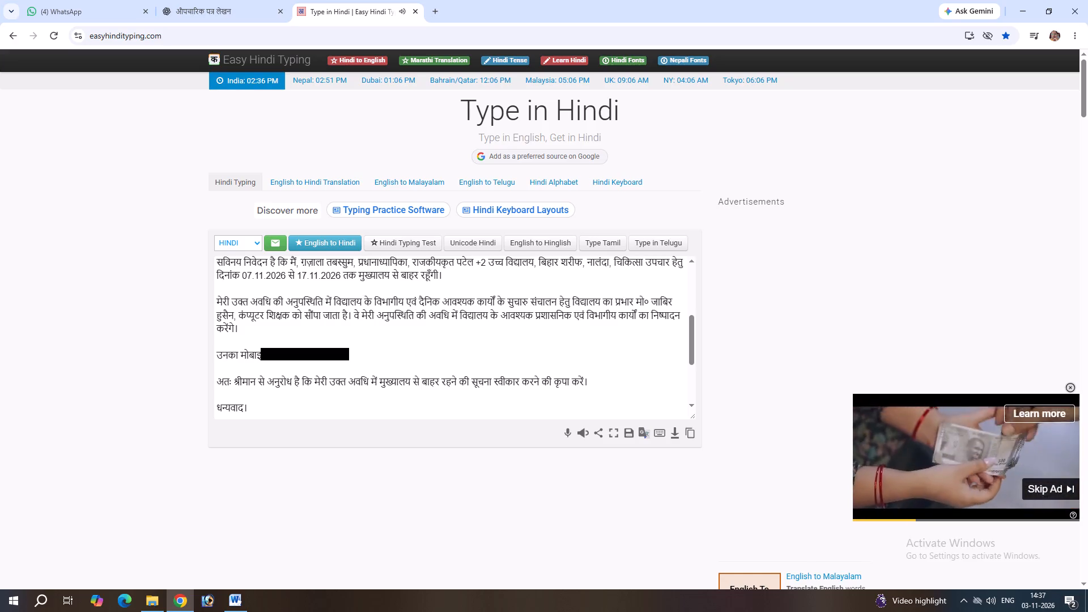
{"action": "scroll", "coordinate": [525, 368], "scroll_direction": "down", "scroll_amount": 4}
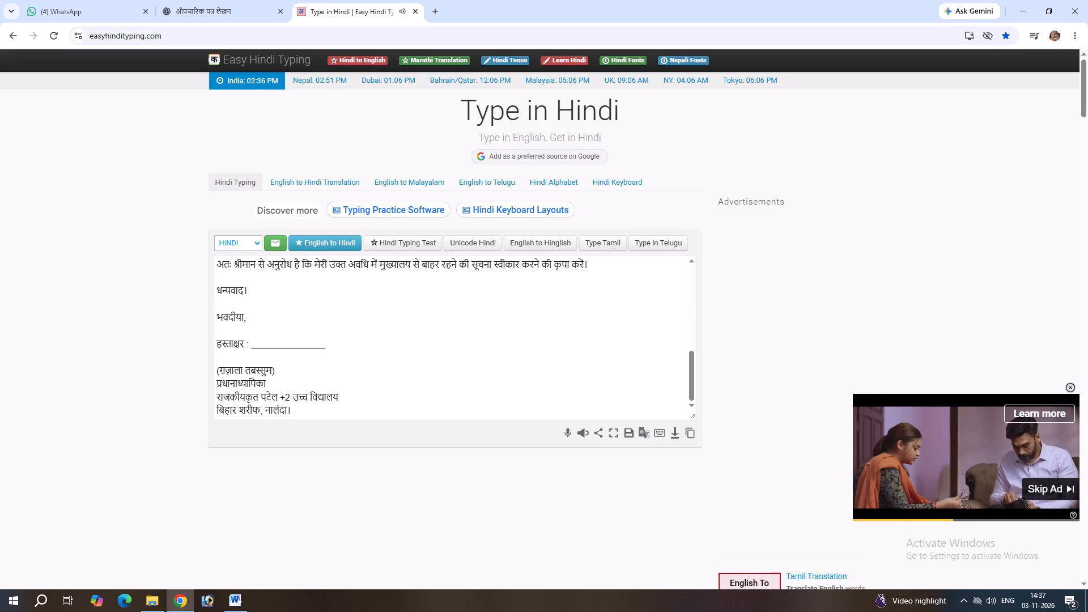
{"action": "scroll", "coordinate": [479, 343], "scroll_direction": "up", "scroll_amount": 1}
{"action": "key", "text": "ctrl+a"}
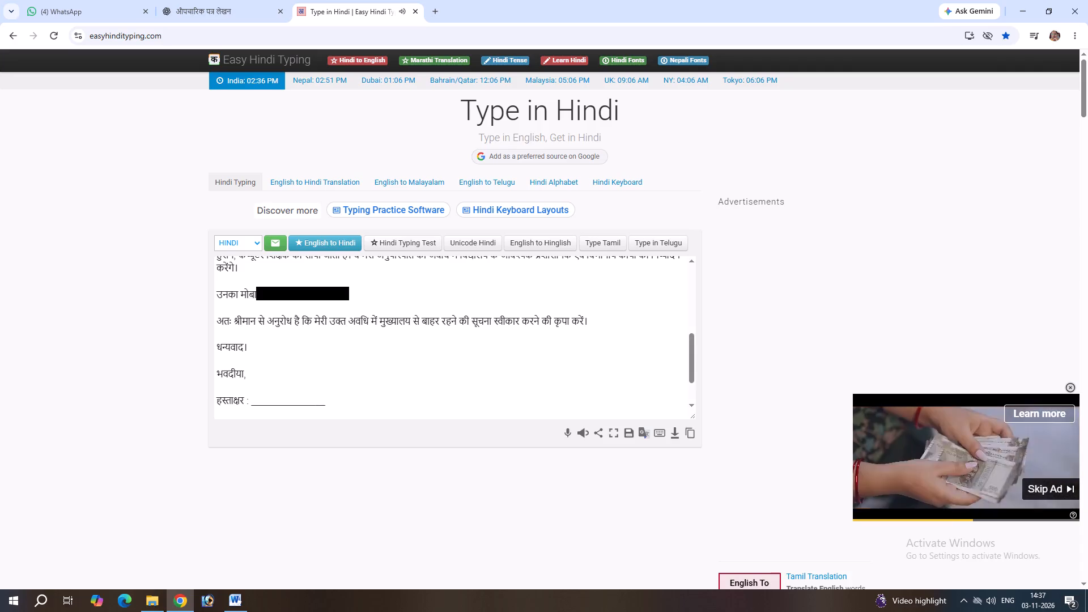
{"action": "scroll", "coordinate": [343, 366], "scroll_direction": "down", "scroll_amount": 2}
{"action": "left_click_drag", "start_coordinate": [312, 412], "coordinate": [211, 386]}
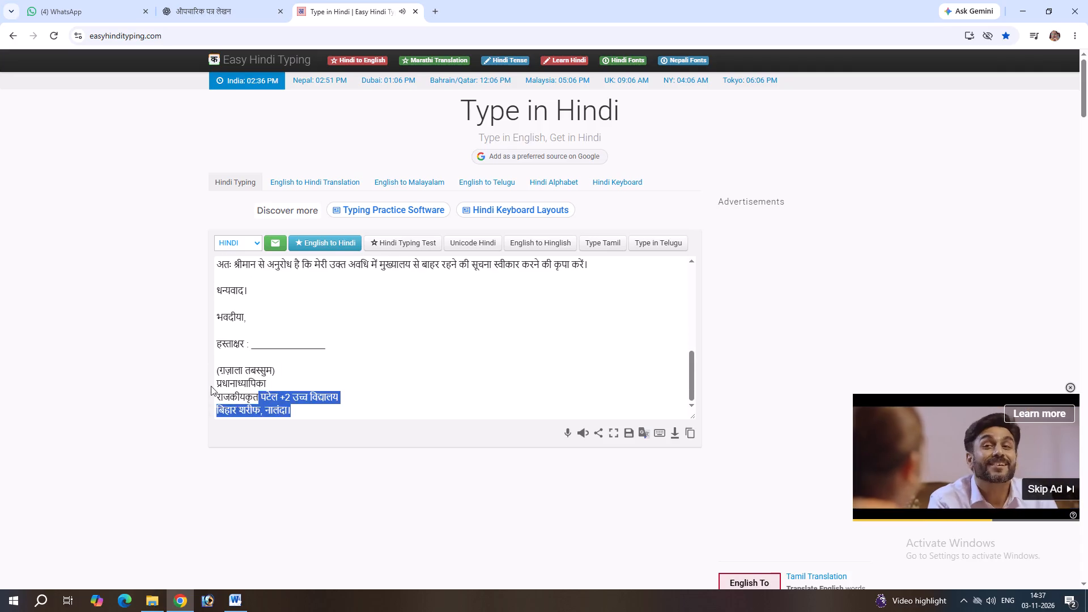
{"action": "left_click_drag", "start_coordinate": [211, 386], "coordinate": [159, 201]}
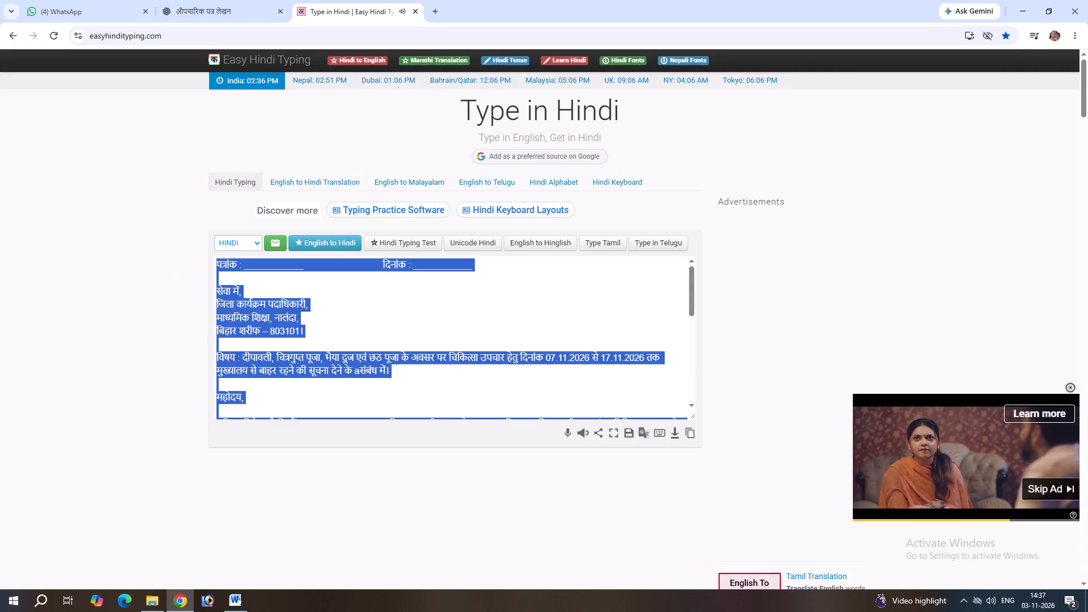
{"action": "right_click", "coordinate": [263, 264]}
{"action": "left_click", "coordinate": [305, 324]}
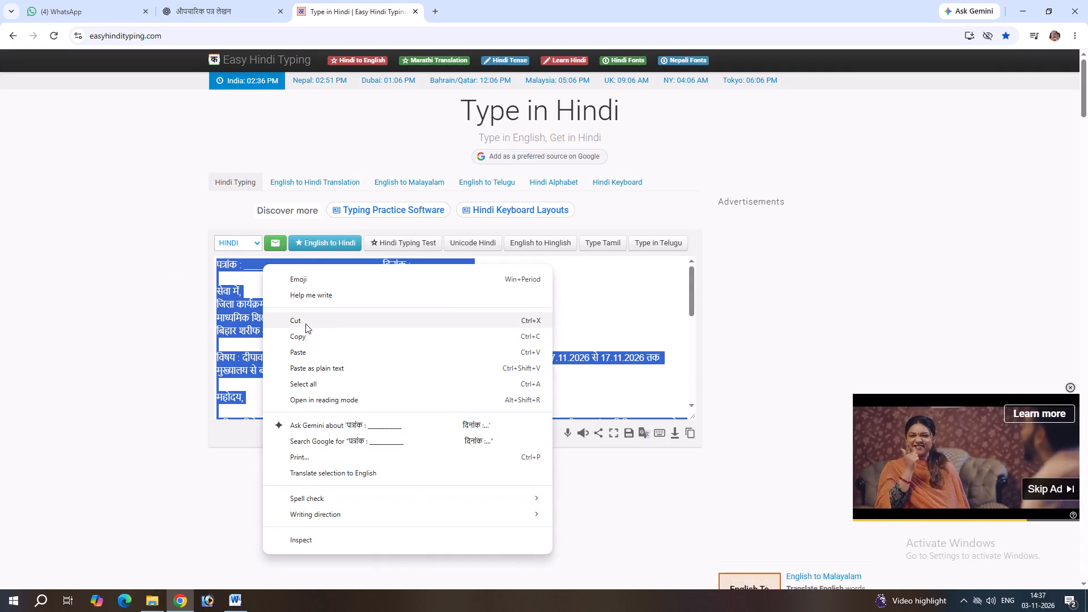
Switch to the old letter in Word and insert a blank line between the letterhead and the "पत्रांक" line.
{"action": "left_click", "coordinate": [235, 608]}
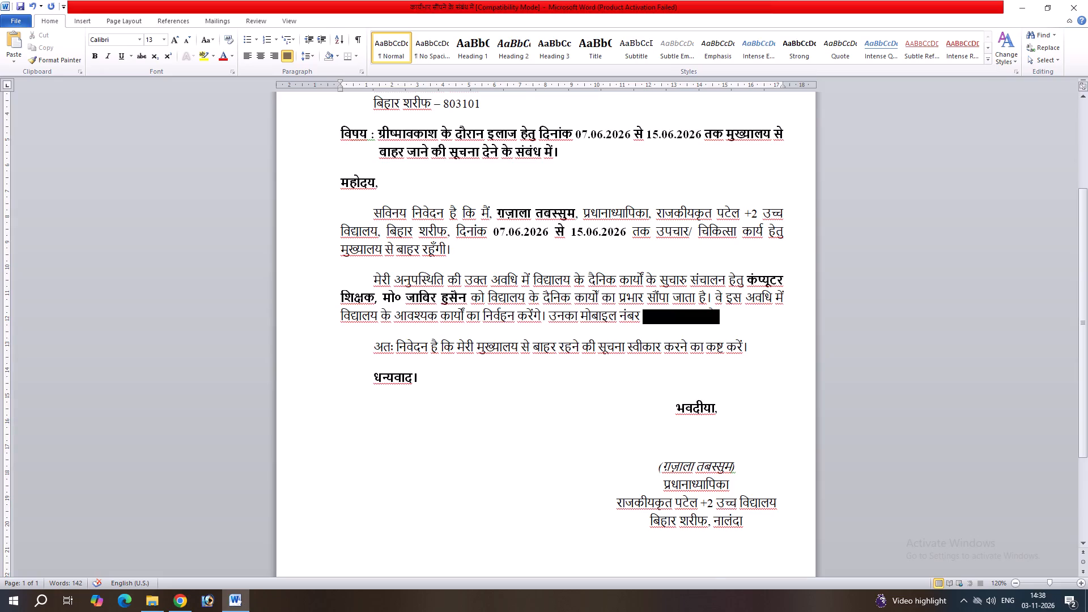
{"action": "scroll", "coordinate": [440, 410], "scroll_direction": "up", "scroll_amount": 6}
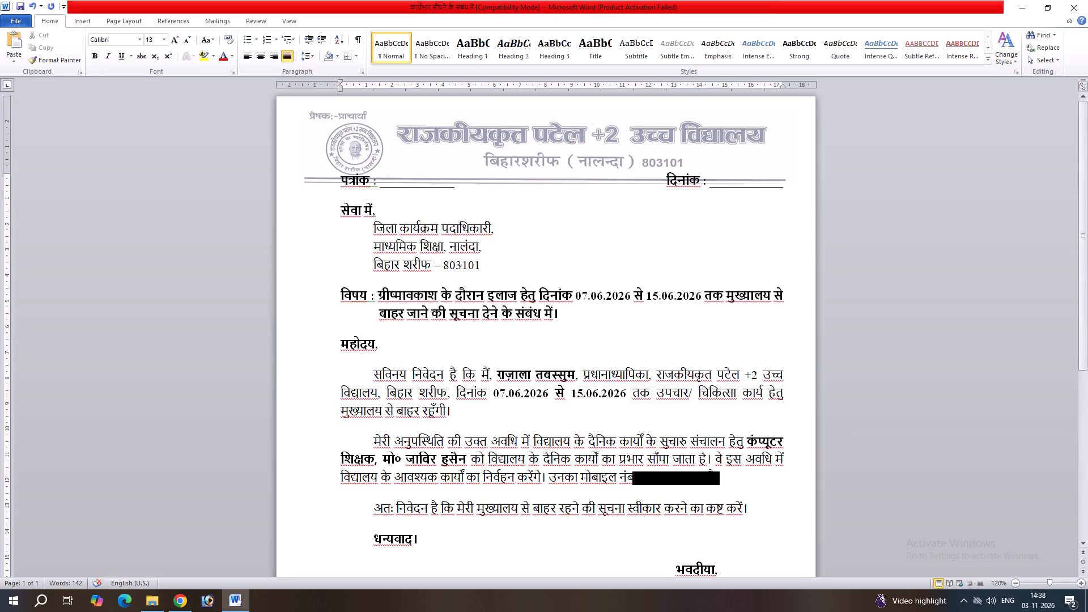
{"action": "left_click", "coordinate": [336, 181]}
{"action": "key", "text": "Return"}
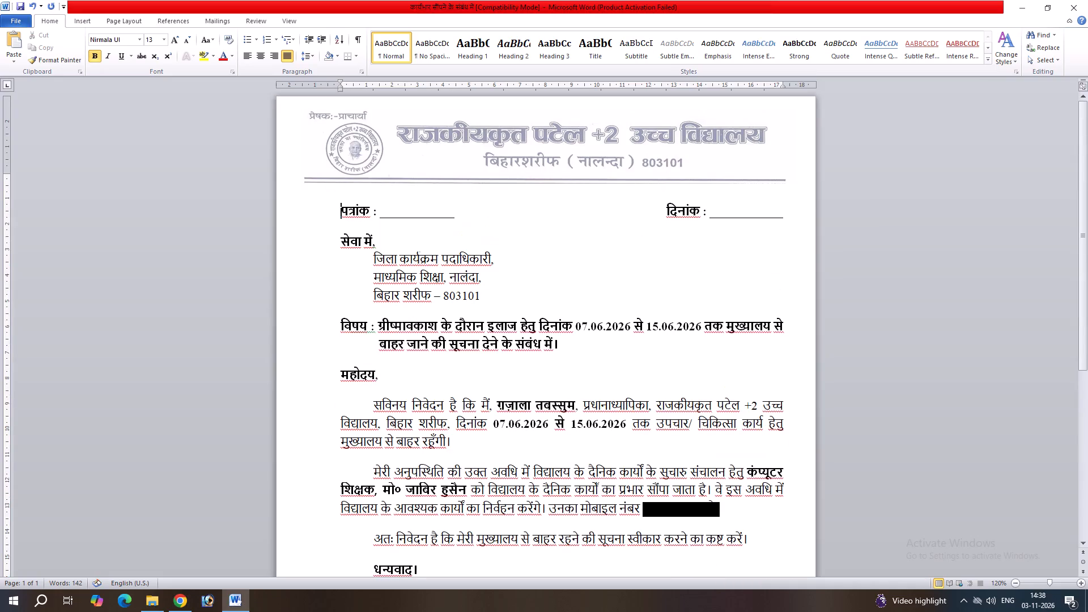
Replace the entire old letter text, from "पत्रांक" to the end of the document, with the cut letter.
{"action": "left_click_drag", "start_coordinate": [341, 205], "coordinate": [847, 602]}
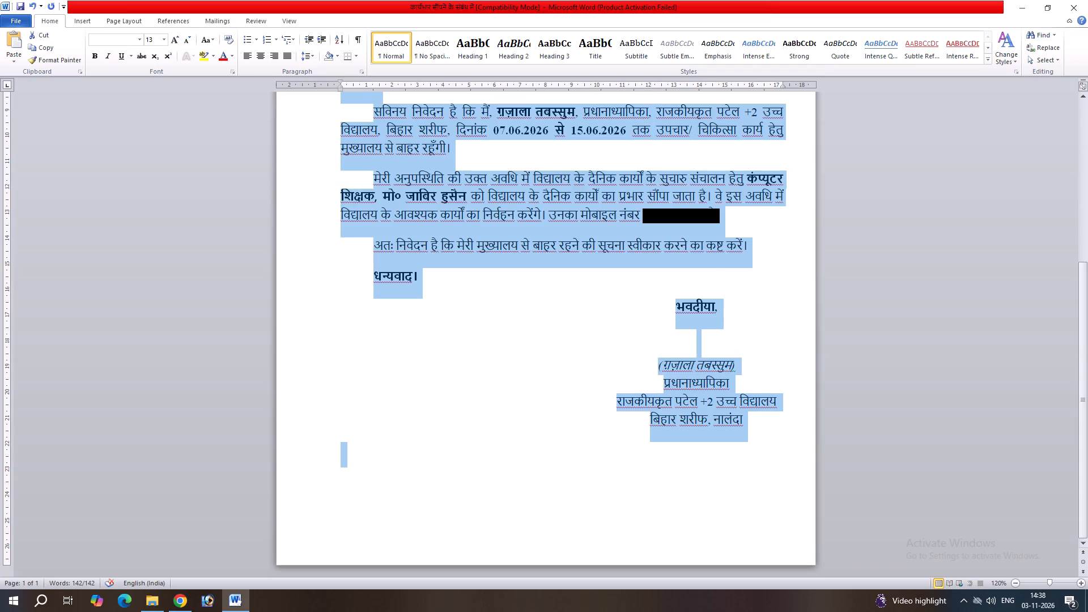
{"action": "key", "text": "ctrl+v"}
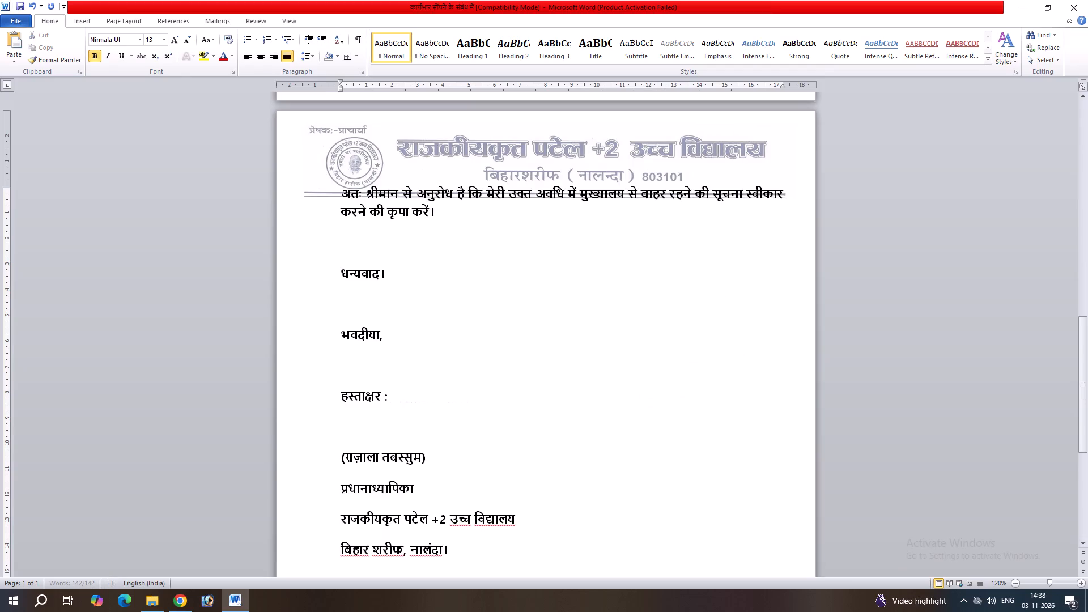
Delete the blank lines above "विषय", above "महोदय," and between "महोदय," and the "सविनय निवेदन" paragraph.
{"action": "scroll", "coordinate": [667, 440], "scroll_direction": "up", "scroll_amount": 20}
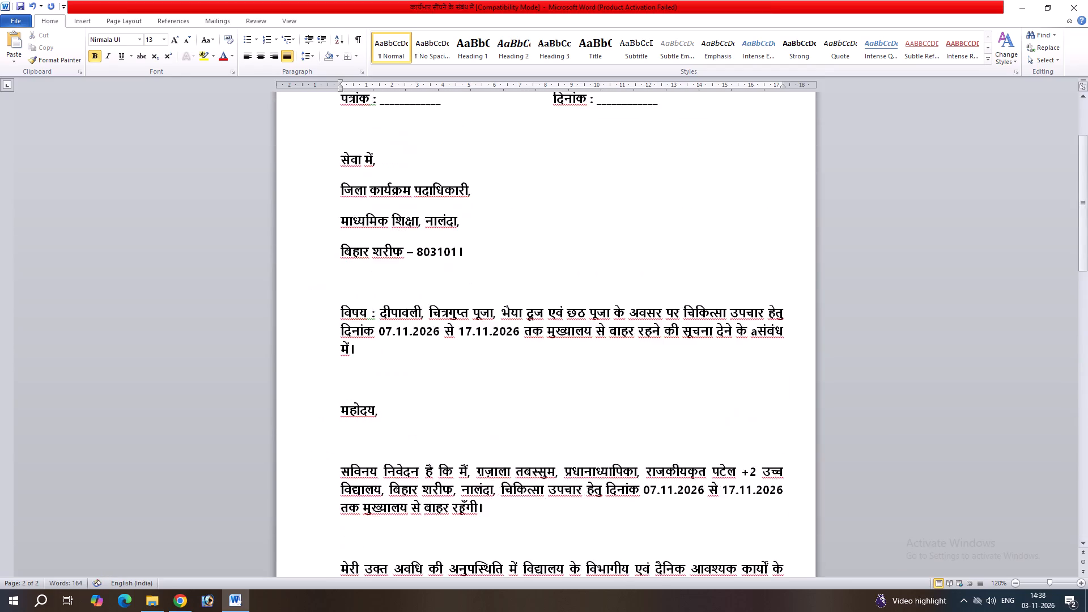
{"action": "scroll", "coordinate": [666, 437], "scroll_direction": "up", "scroll_amount": 5}
{"action": "left_click", "coordinate": [373, 401]}
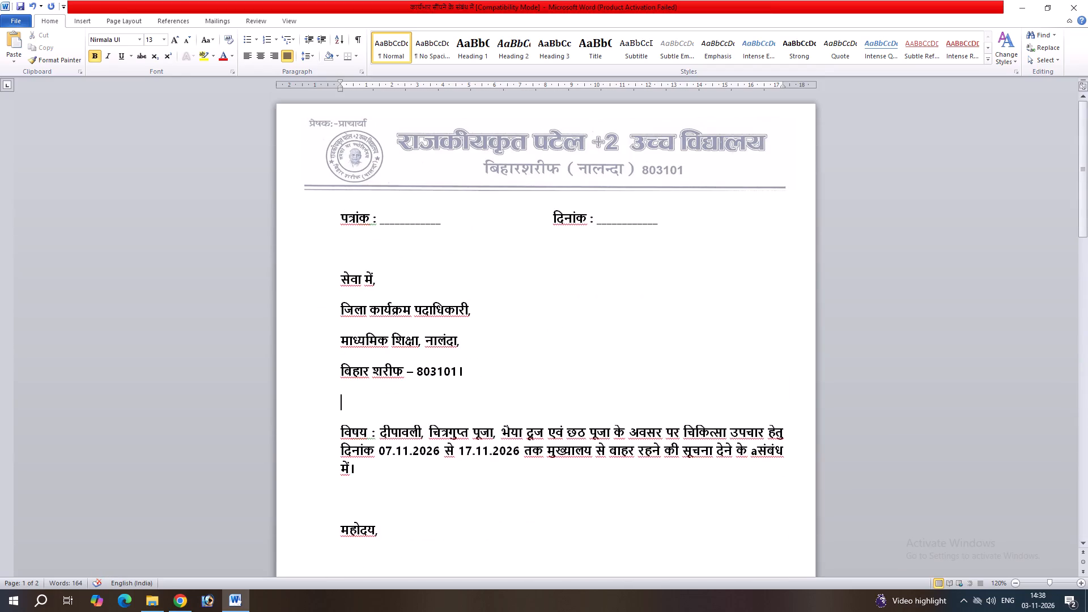
{"action": "key", "text": "Delete"}
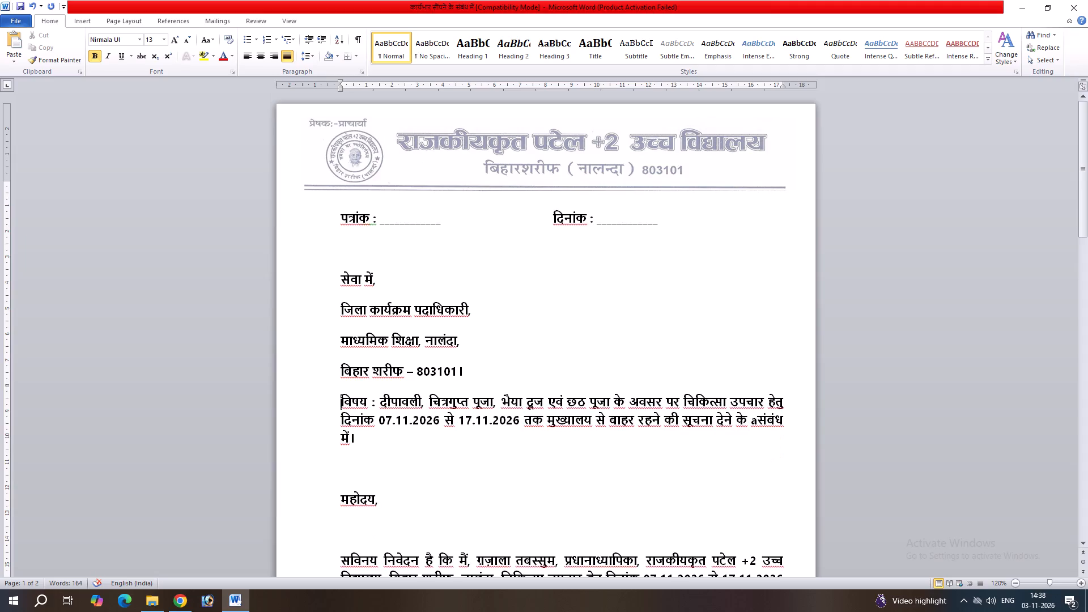
{"action": "left_click", "coordinate": [352, 465]}
{"action": "key", "text": "Delete"}
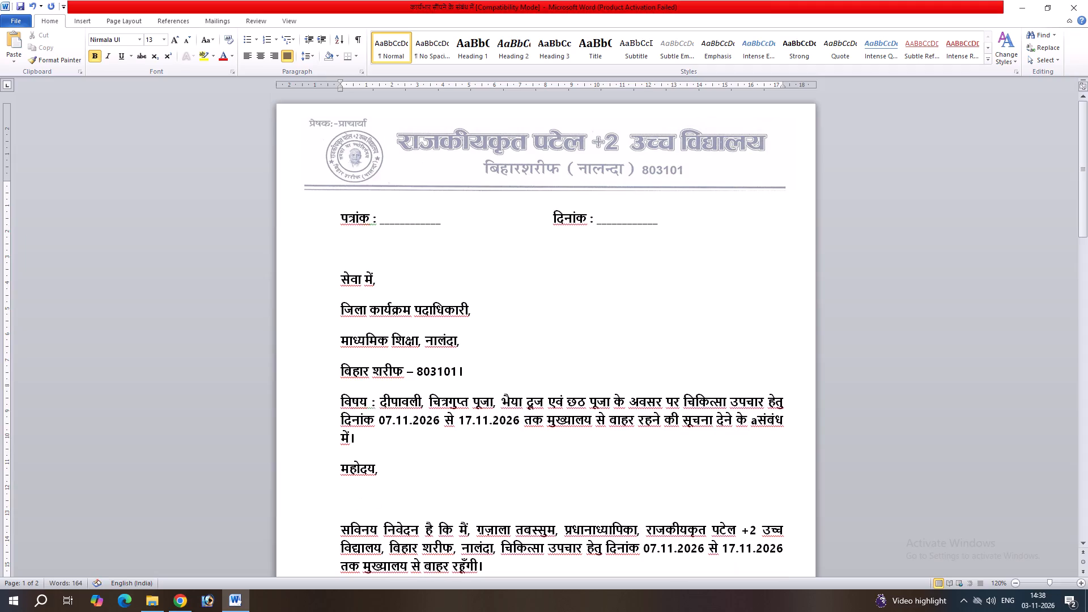
{"action": "left_click", "coordinate": [347, 502]}
{"action": "key", "text": "Delete"}
Delete the blank lines between the body paragraphs, from "सविनय निवेदन" down to "अतः श्रीमान से अनुरोध".
{"action": "scroll", "coordinate": [451, 484], "scroll_direction": "down", "scroll_amount": 4}
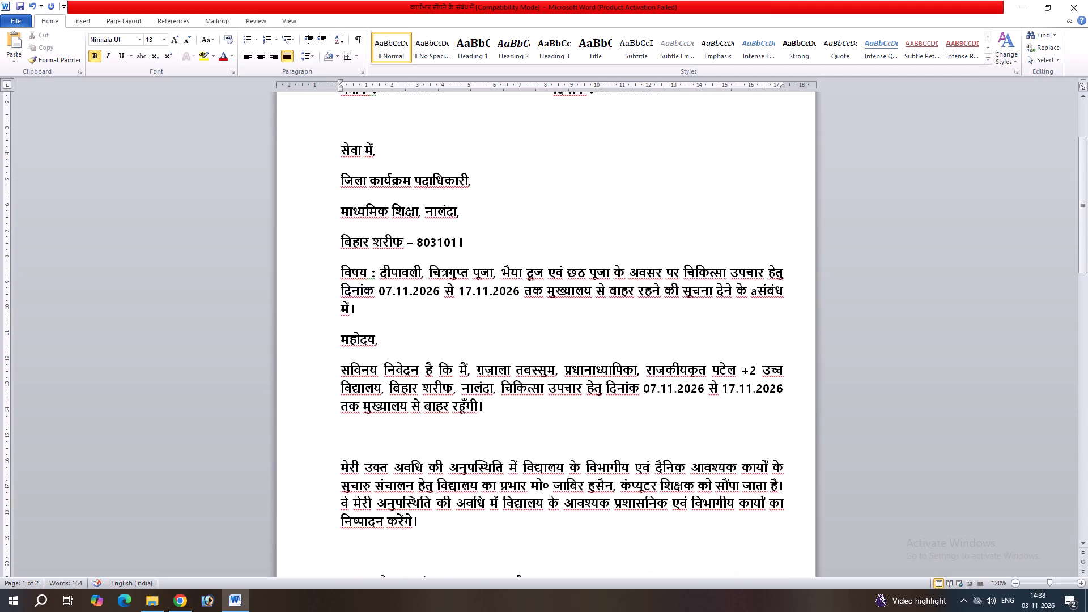
{"action": "left_click", "coordinate": [345, 439]}
{"action": "key", "text": "Delete"}
{"action": "scroll", "coordinate": [437, 470], "scroll_direction": "down", "scroll_amount": 2}
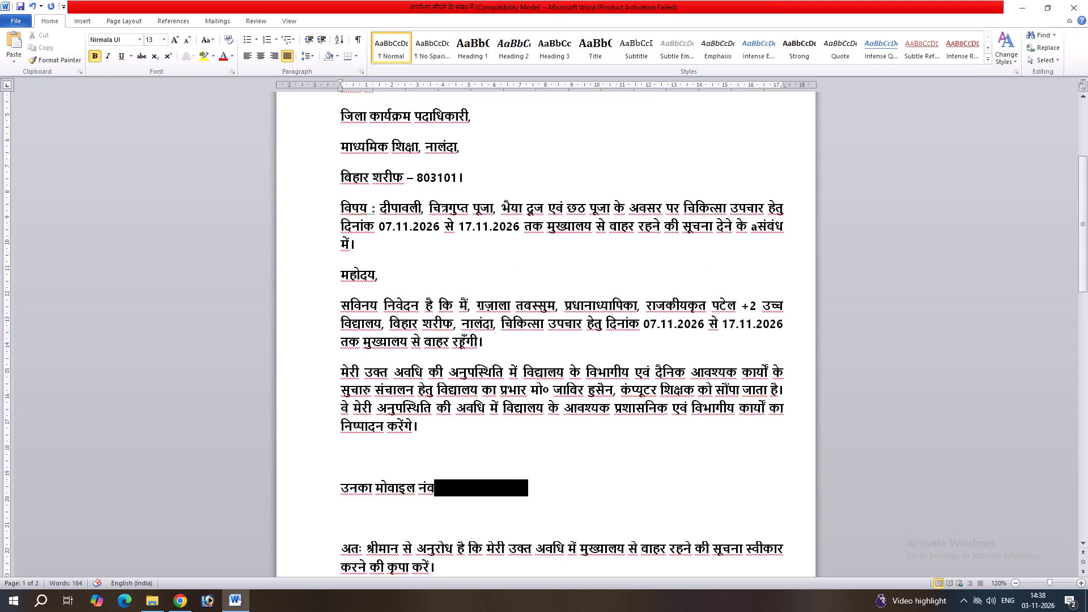
{"action": "left_click", "coordinate": [336, 457]}
{"action": "key", "text": "Delete"}
{"action": "scroll", "coordinate": [447, 490], "scroll_direction": "down", "scroll_amount": 1}
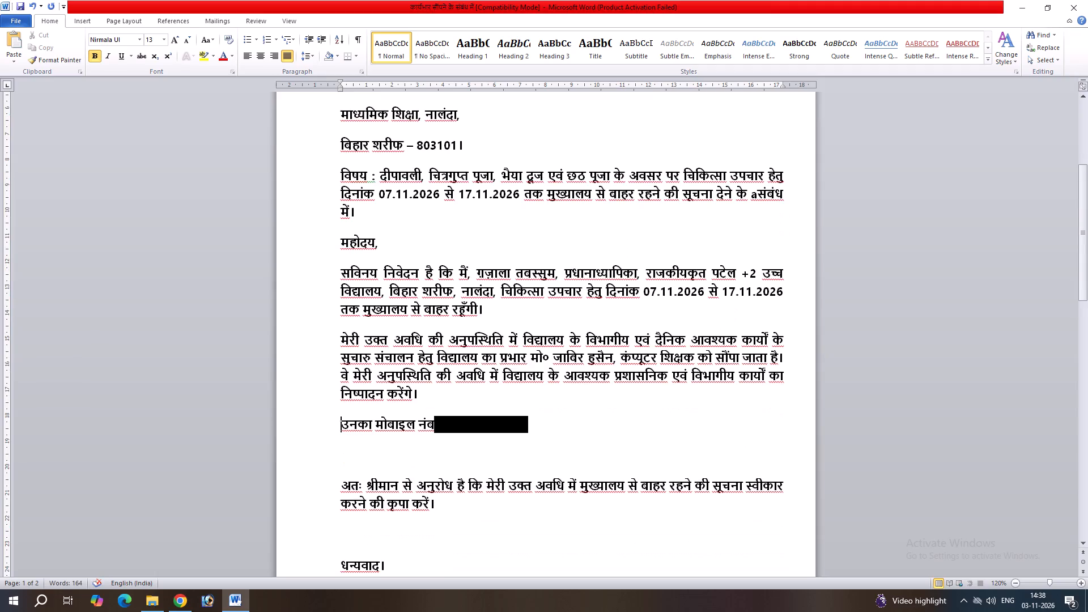
{"action": "left_click", "coordinate": [348, 453]}
{"action": "key", "text": "Delete"}
{"action": "scroll", "coordinate": [465, 487], "scroll_direction": "down", "scroll_amount": 3}
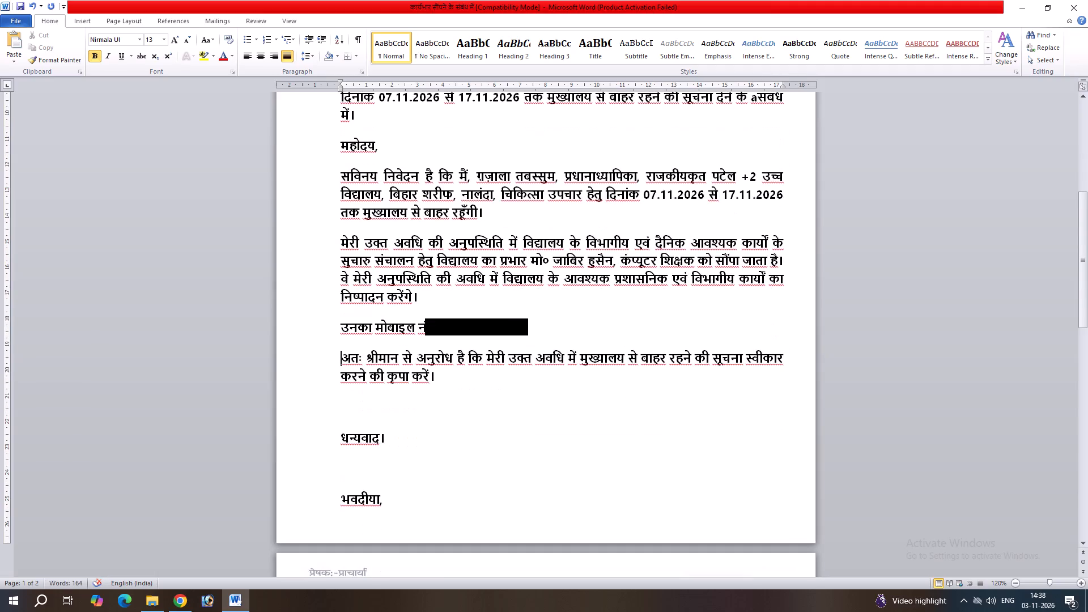
Delete the blank line between the "पत्रांक" line and "सेवा में,".
{"action": "scroll", "coordinate": [460, 483], "scroll_direction": "up", "scroll_amount": 9}
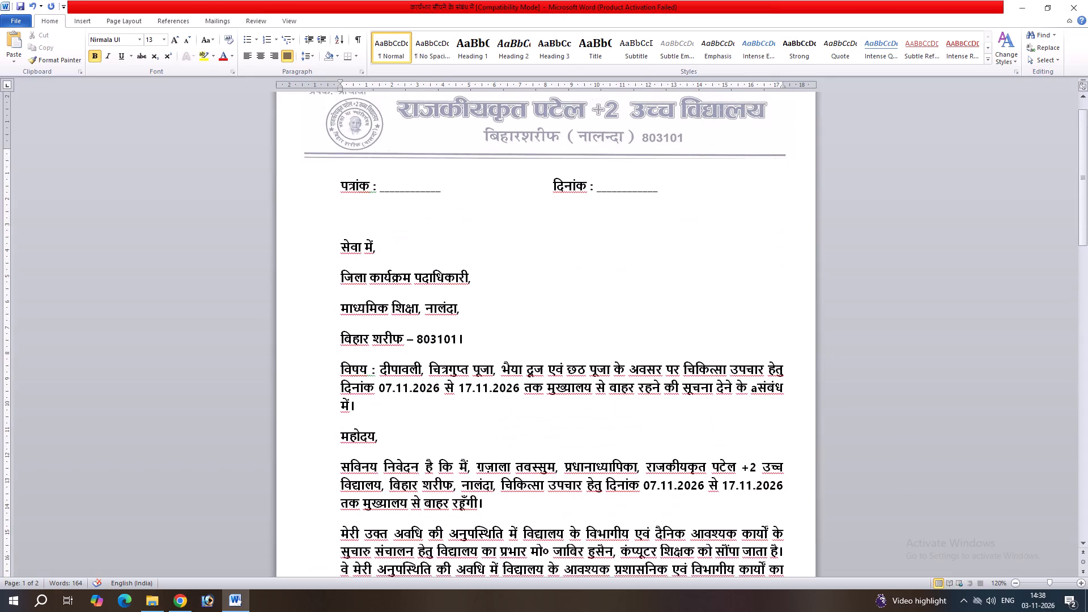
{"action": "left_click", "coordinate": [353, 215]}
{"action": "key", "text": "Delete"}
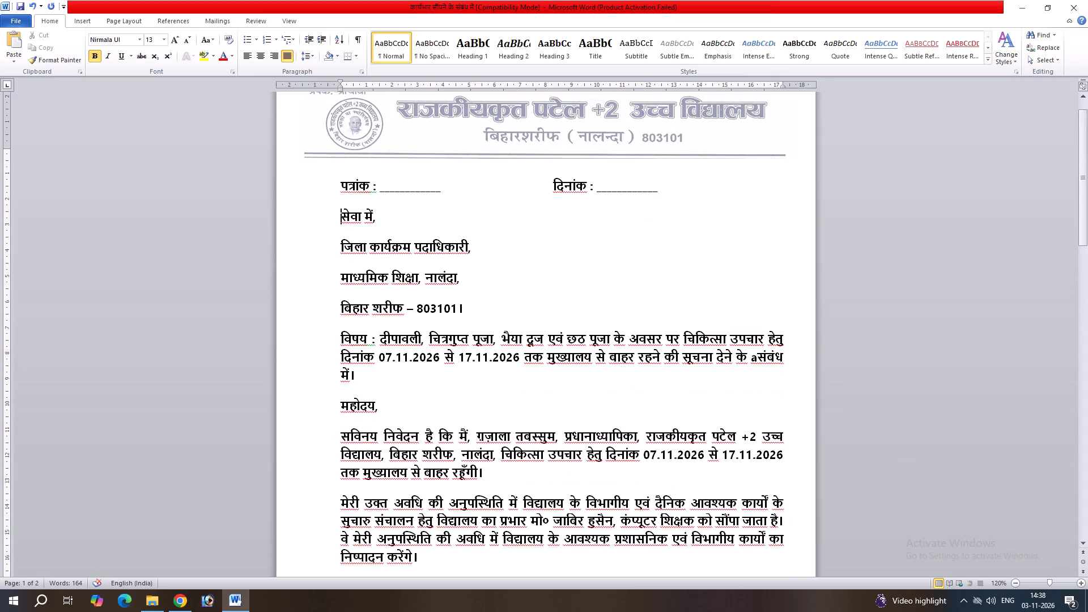
Apply the No Spacing style to the whole letter.
{"action": "key", "text": "ctrl+a"}
{"action": "left_click", "coordinate": [422, 47]}
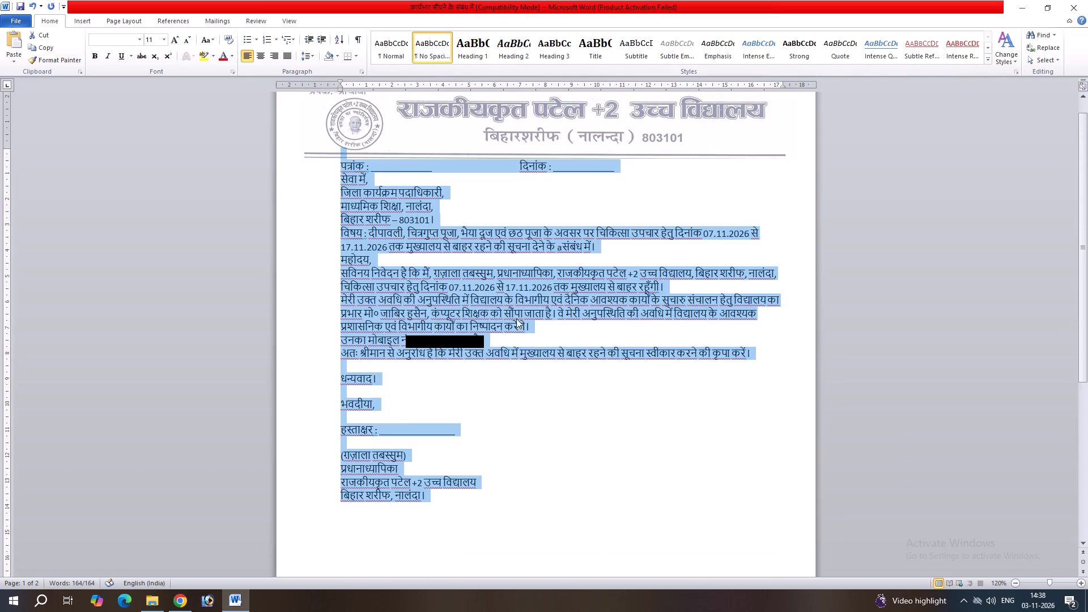
{"action": "left_click", "coordinate": [512, 312]}
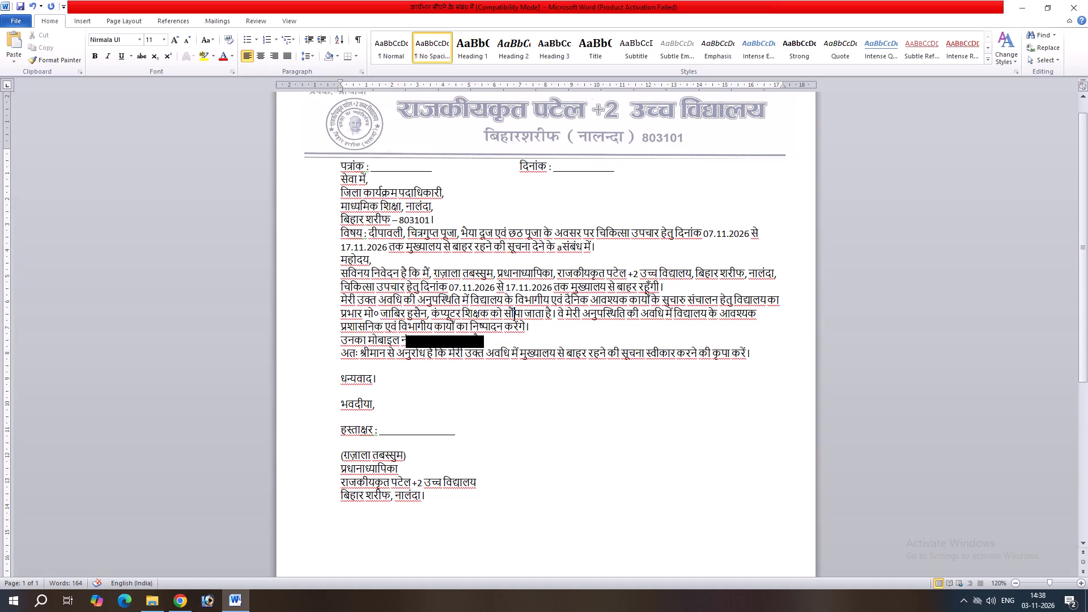
Set the whole letter to font size 13 and justify its paragraphs.
{"action": "key", "text": "ctrl+a"}
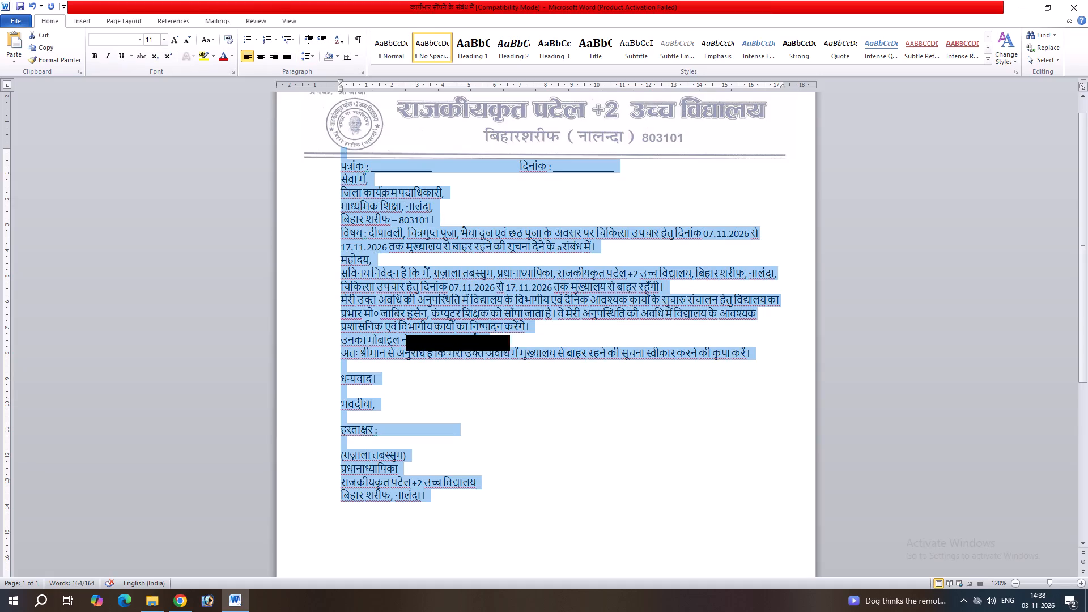
{"action": "left_click", "coordinate": [156, 37]}
{"action": "type", "text": "13"}
{"action": "key", "text": "Return"}
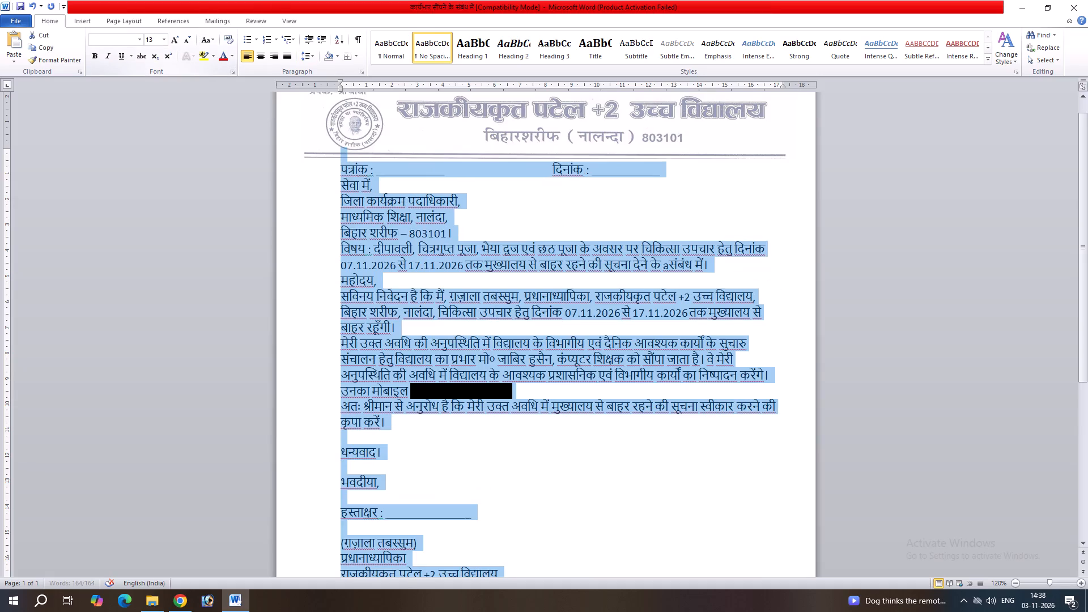
{"action": "left_click", "coordinate": [287, 53]}
{"action": "left_click", "coordinate": [572, 318]}
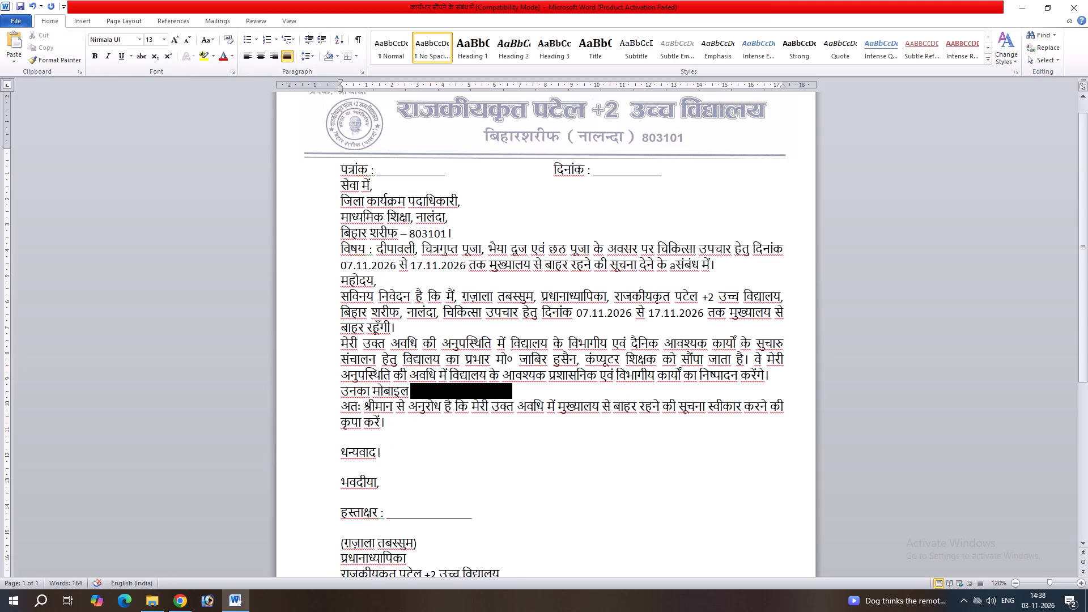
Insert a blank line above "सेवा में," and indent the three addressee lines below it by one tab.
{"action": "left_click", "coordinate": [338, 186]}
{"action": "key", "text": "Return"}
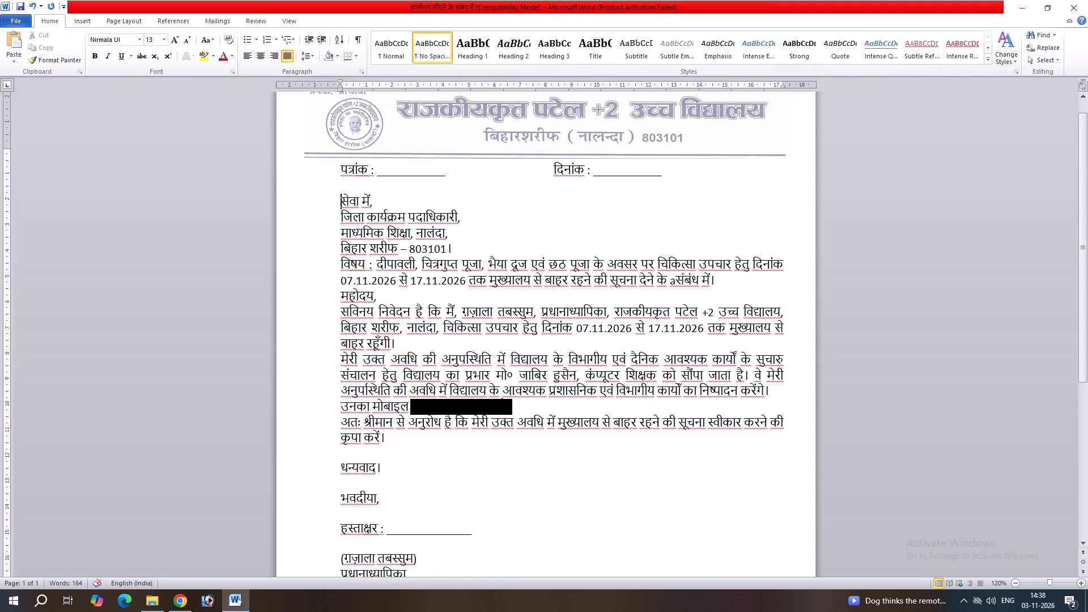
{"action": "left_click", "coordinate": [339, 216]}
{"action": "key", "text": "Tab"}
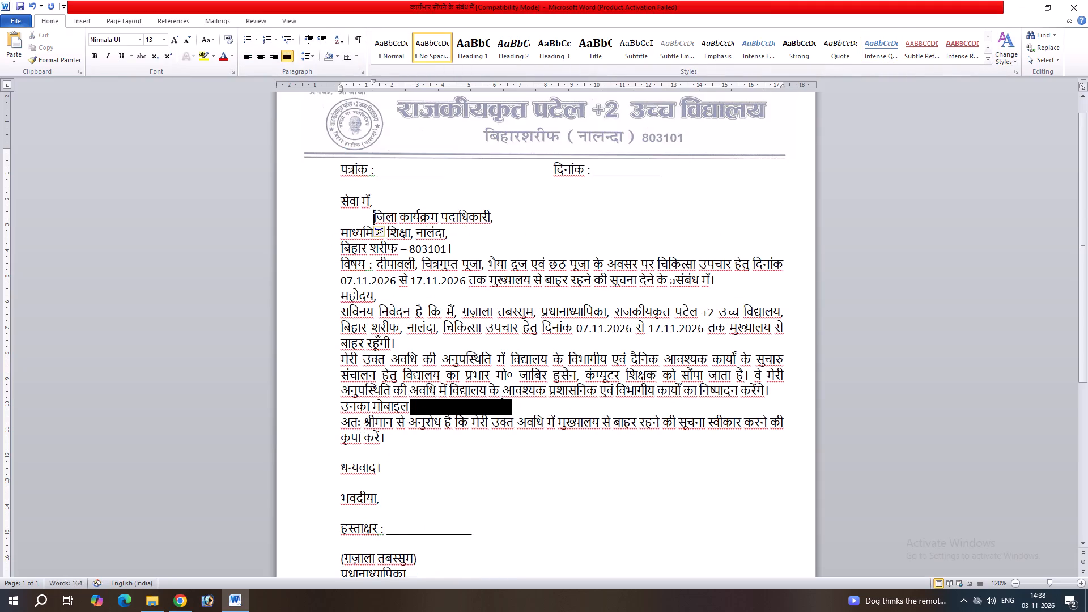
{"action": "left_click", "coordinate": [339, 232]}
{"action": "key", "text": "Tab"}
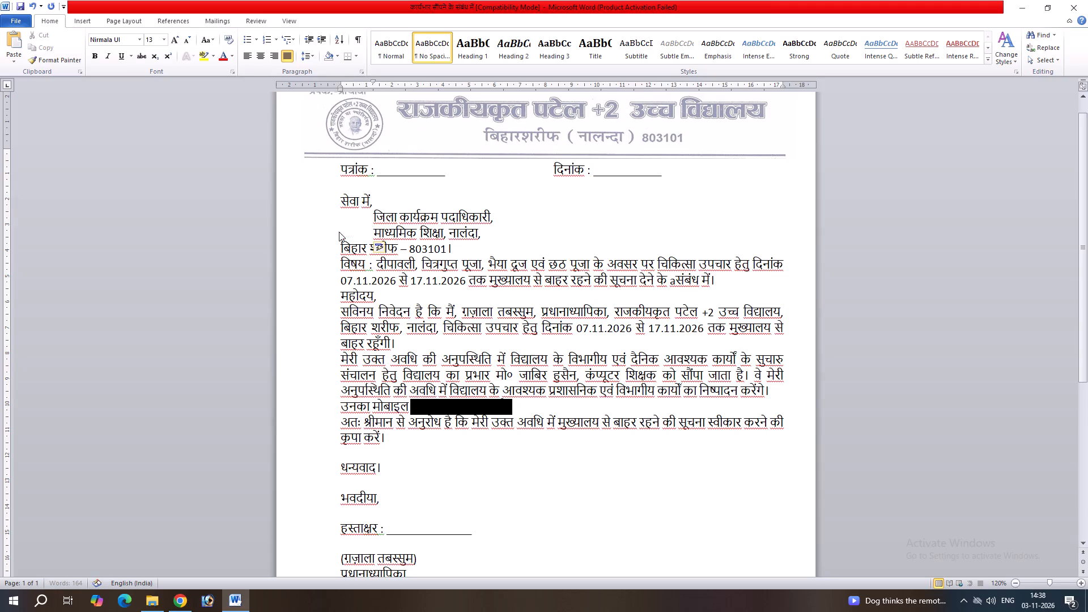
{"action": "left_click", "coordinate": [341, 246]}
{"action": "key", "text": "Tab"}
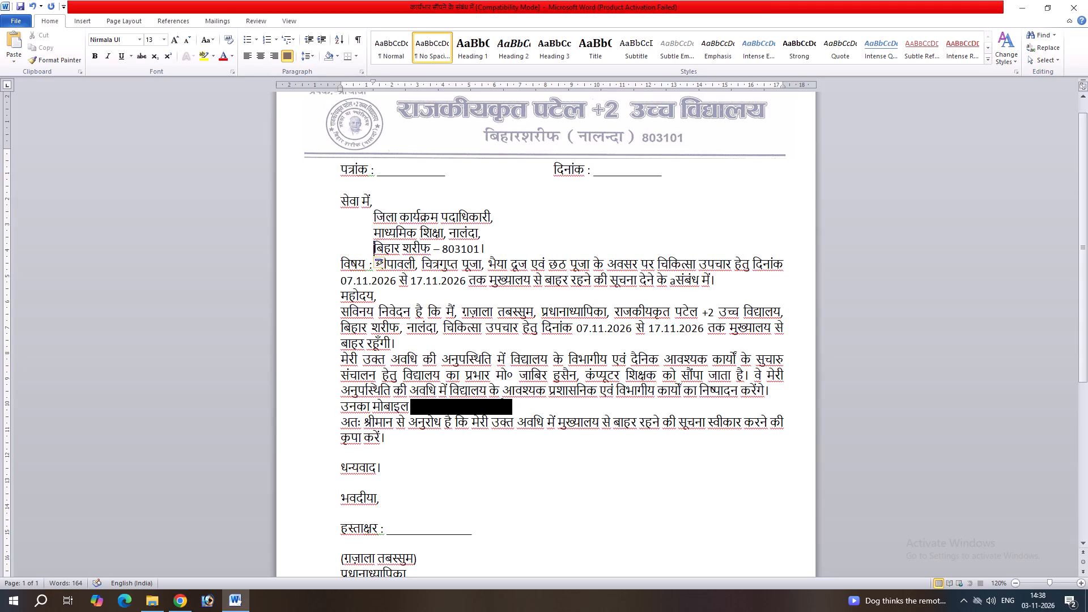
Insert a blank line above the "विषय" paragraph and give it a hanging indent aligned with the addressee lines.
{"action": "left_click", "coordinate": [337, 263]}
{"action": "key", "text": "Return"}
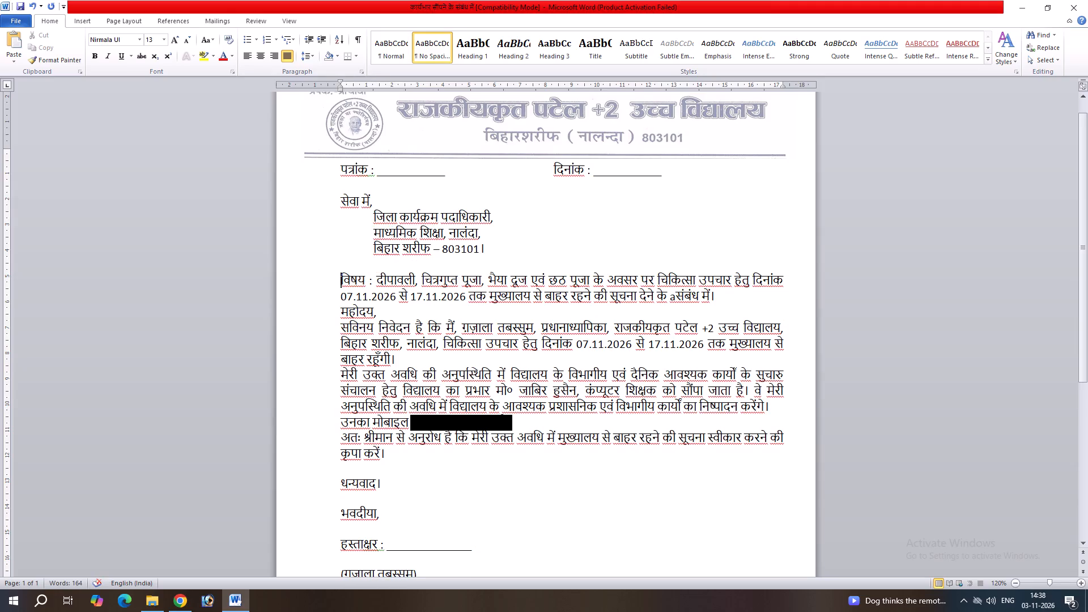
{"action": "left_click", "coordinate": [342, 294]}
{"action": "left_click_drag", "start_coordinate": [338, 85], "coordinate": [372, 87]}
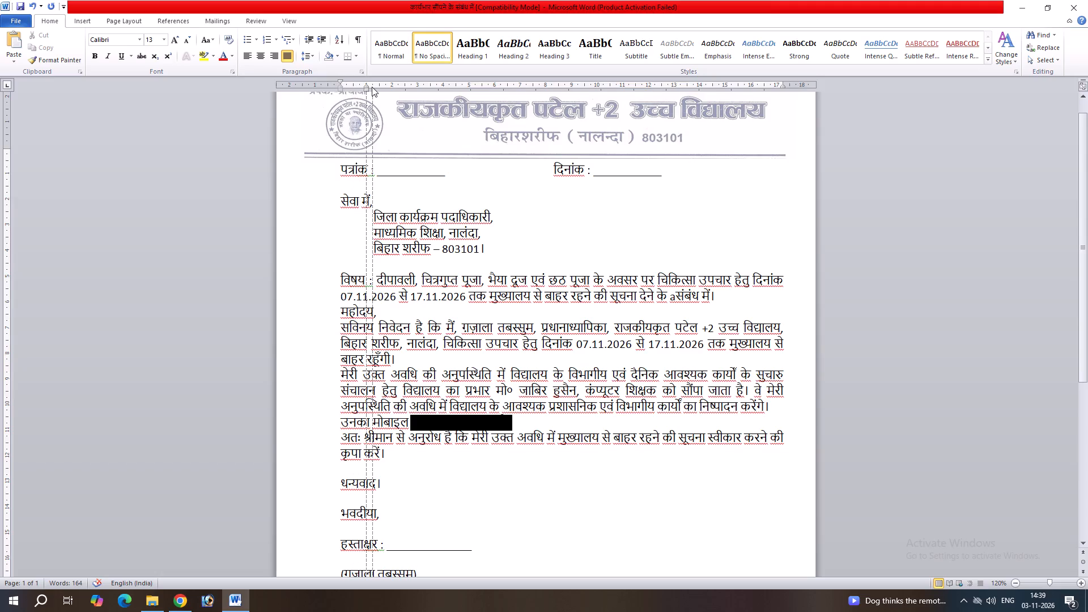
{"action": "left_click_drag", "start_coordinate": [372, 87], "coordinate": [374, 87]}
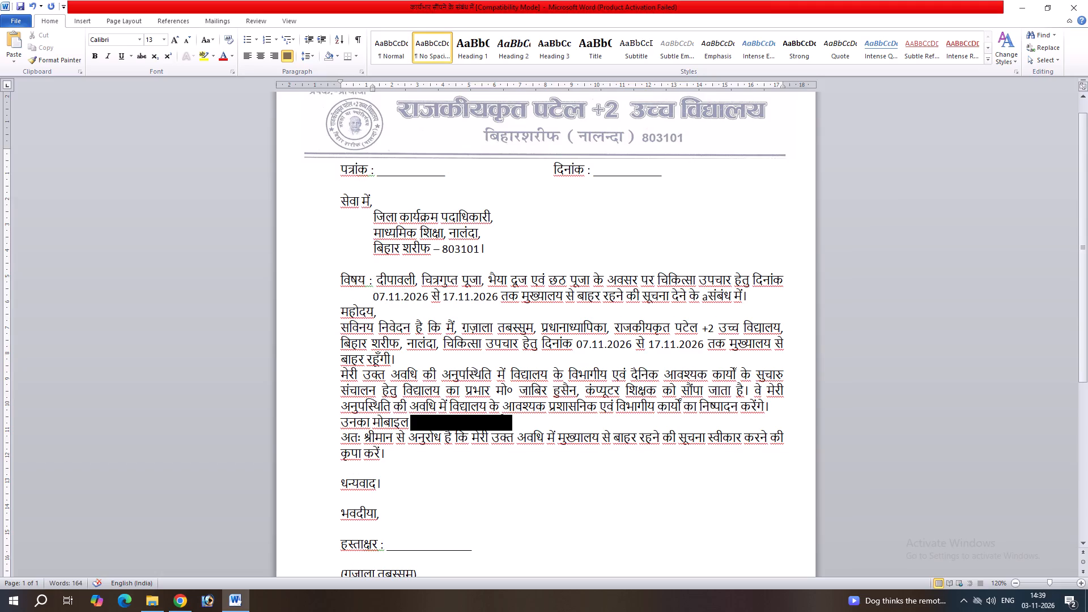
Delete the stray "a" before "संबंध में" in the subject text.
{"action": "left_click_drag", "start_coordinate": [373, 280], "coordinate": [413, 292]}
{"action": "left_click", "coordinate": [392, 295]}
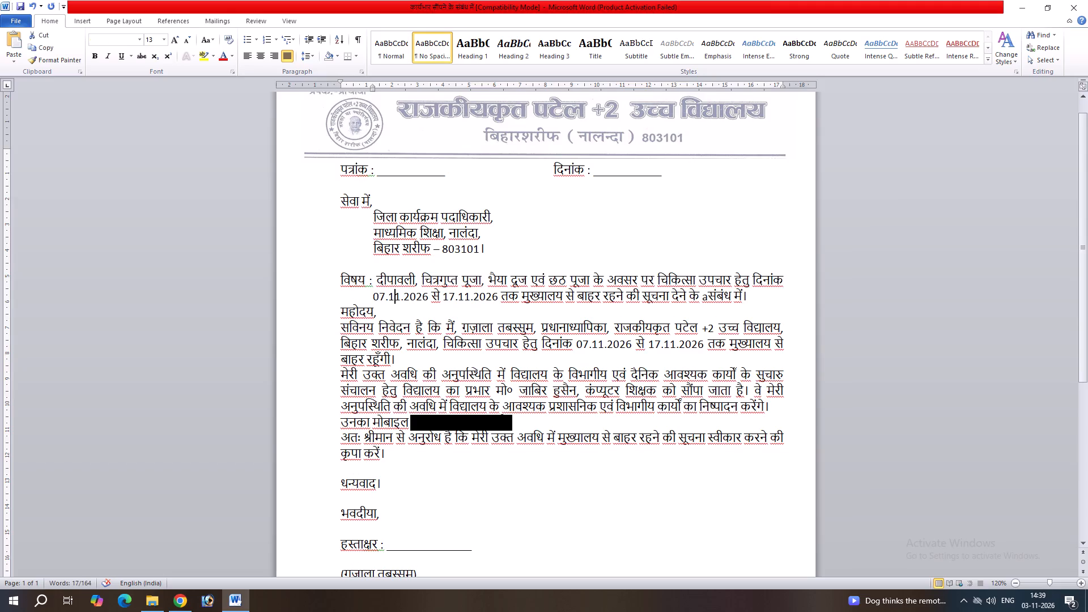
{"action": "left_click_drag", "start_coordinate": [376, 277], "coordinate": [755, 295]}
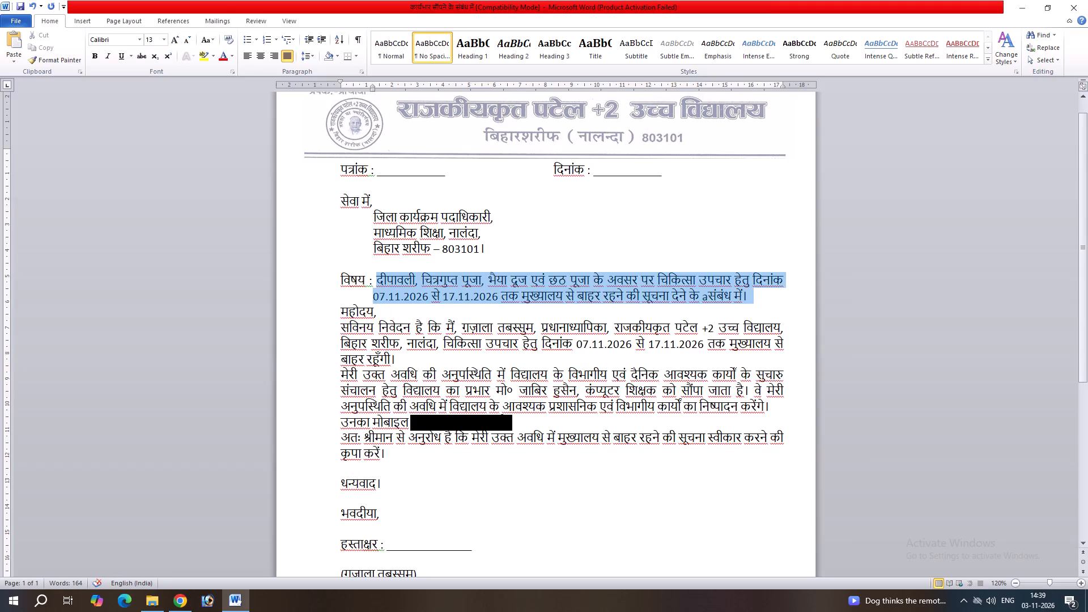
{"action": "left_click_drag", "start_coordinate": [755, 295], "coordinate": [755, 295]}
{"action": "left_click", "coordinate": [705, 295]}
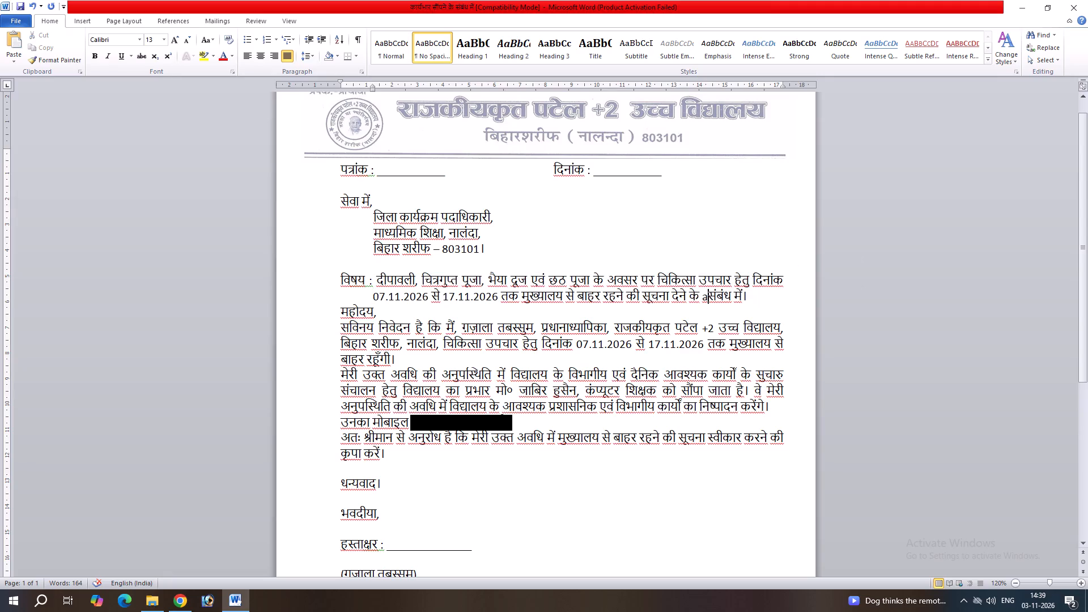
{"action": "key", "text": "BackSpace"}
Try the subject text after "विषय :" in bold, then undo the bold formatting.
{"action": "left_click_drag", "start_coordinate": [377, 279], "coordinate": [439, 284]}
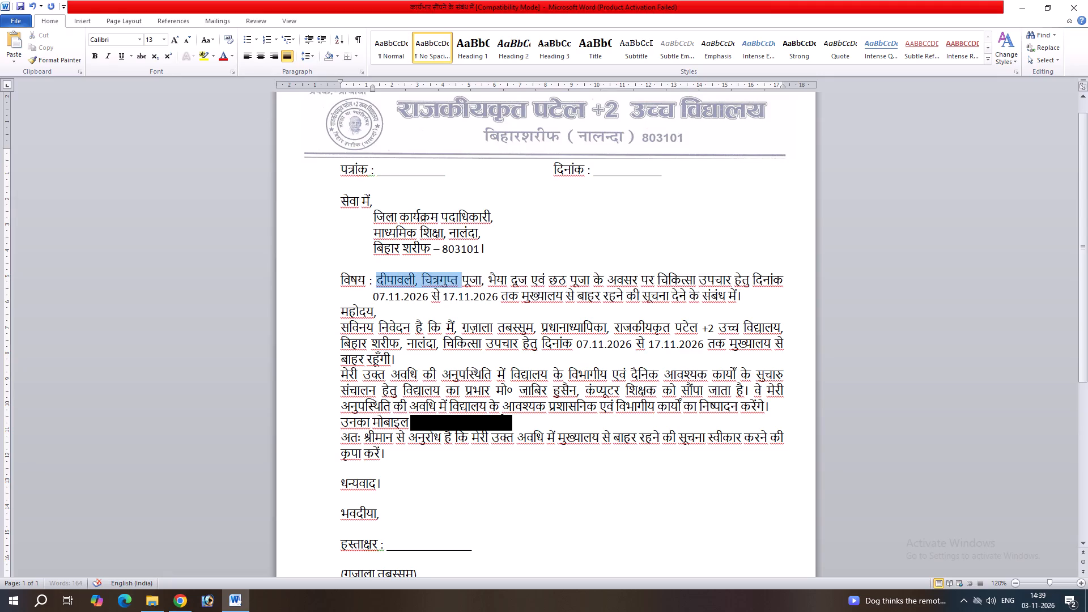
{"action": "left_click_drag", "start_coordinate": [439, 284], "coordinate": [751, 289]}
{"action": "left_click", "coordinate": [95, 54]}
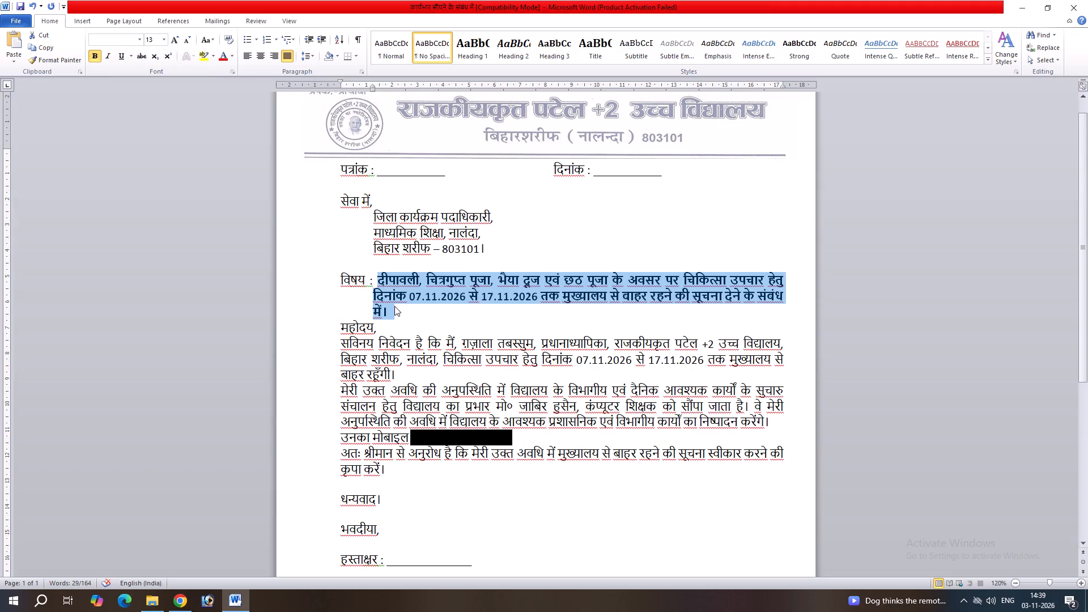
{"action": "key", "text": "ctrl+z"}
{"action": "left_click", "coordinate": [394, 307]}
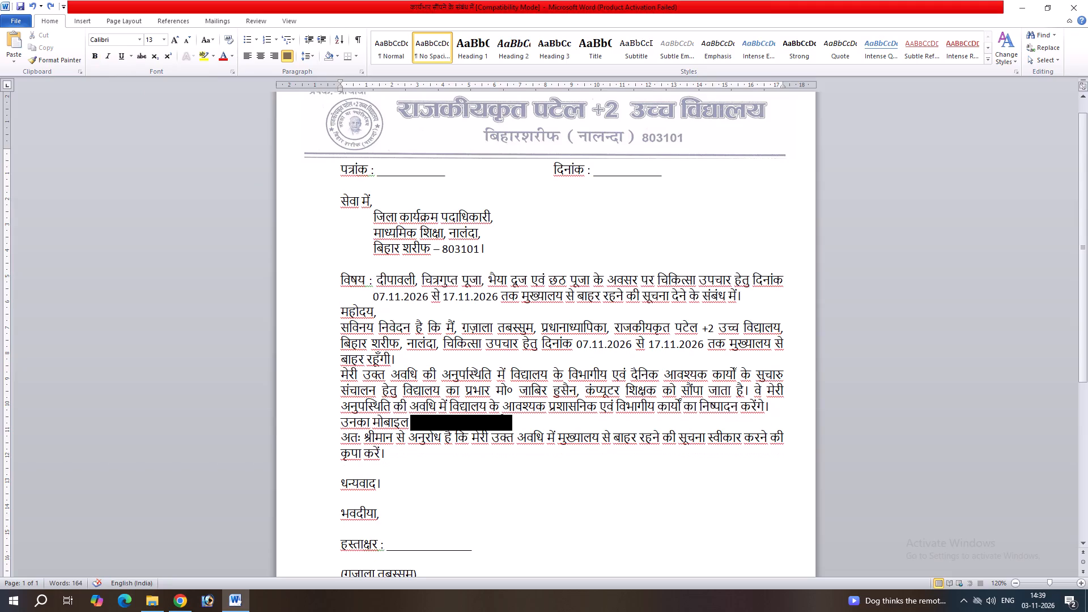
Indent the first lines of the four body paragraphs by one tab, from "सविनय निवेदन" to "अतः श्रीमान".
{"action": "left_click", "coordinate": [338, 328]}
{"action": "key", "text": "Tab"}
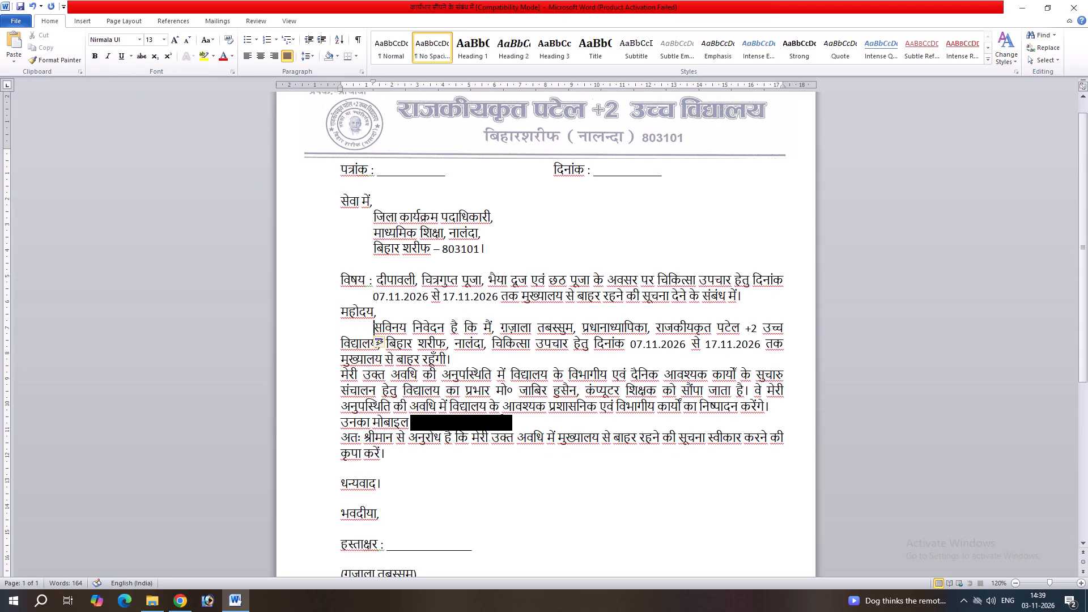
{"action": "left_click", "coordinate": [337, 372]}
{"action": "key", "text": "Tab"}
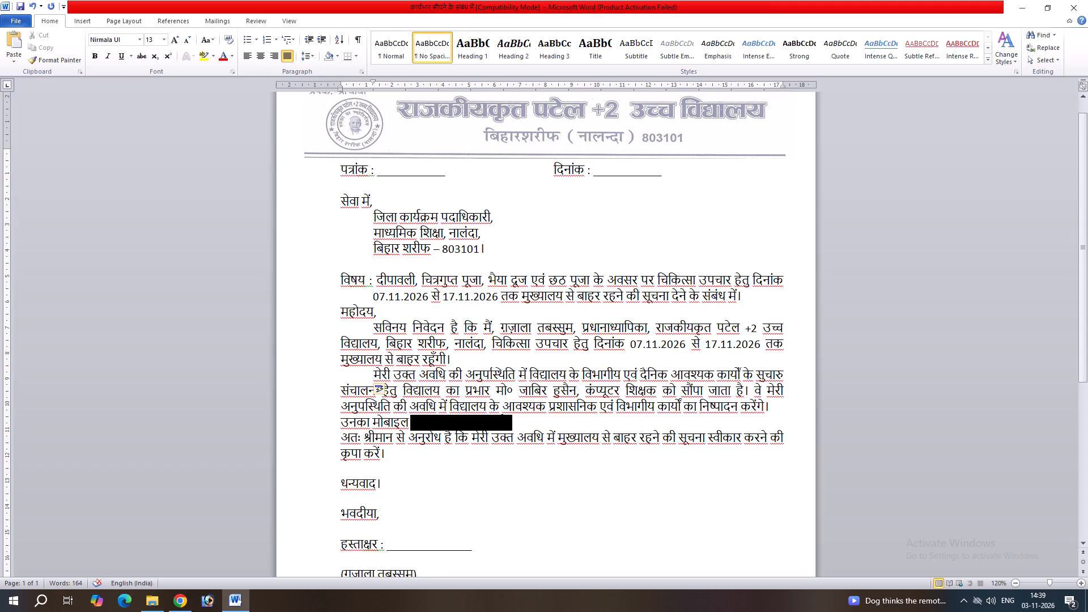
{"action": "left_click", "coordinate": [338, 422]}
{"action": "key", "text": "Tab"}
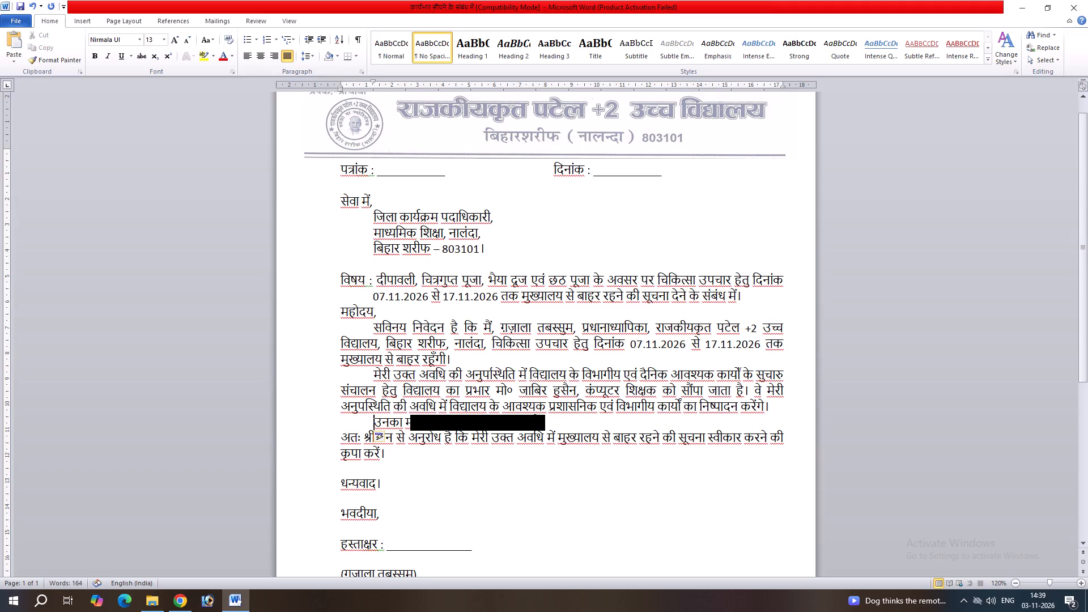
{"action": "left_click", "coordinate": [340, 437]}
{"action": "key", "text": "Tab"}
{"action": "scroll", "coordinate": [503, 372], "scroll_direction": "down", "scroll_amount": 1}
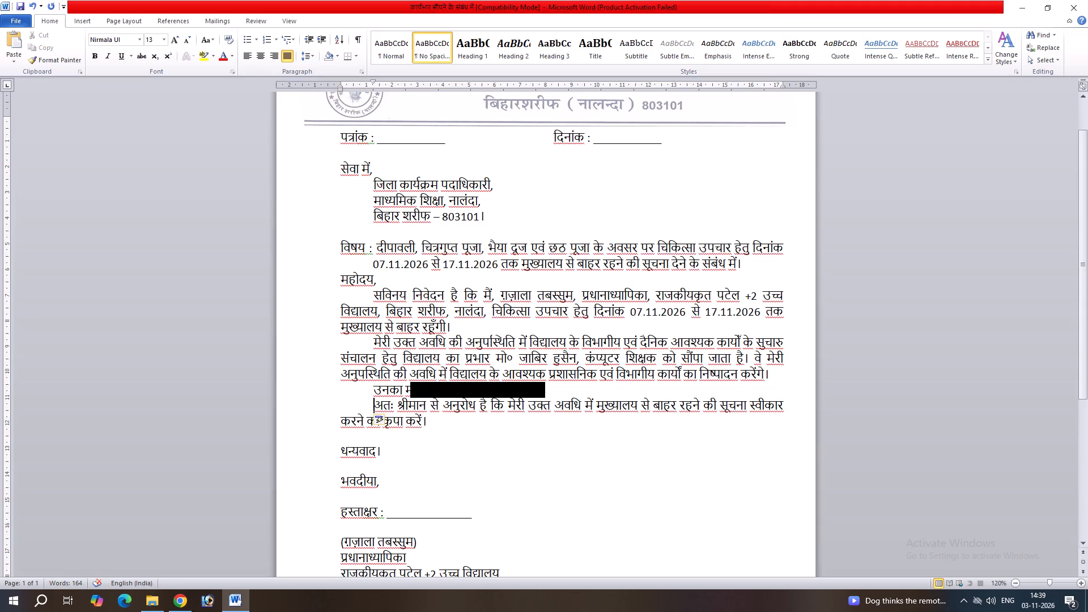
Replace "उन" in "उनका" before the mobile number with the computer teacher's name and designation copied from the paragraph above.
{"action": "left_click_drag", "start_coordinate": [498, 358], "coordinate": [610, 354]}
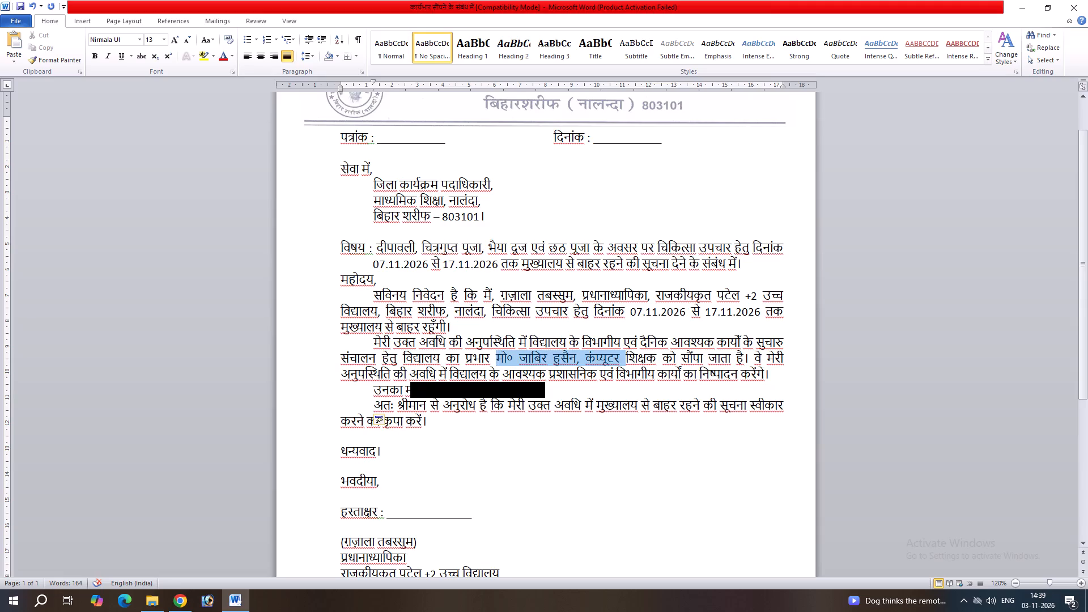
{"action": "left_click_drag", "start_coordinate": [610, 354], "coordinate": [640, 354]}
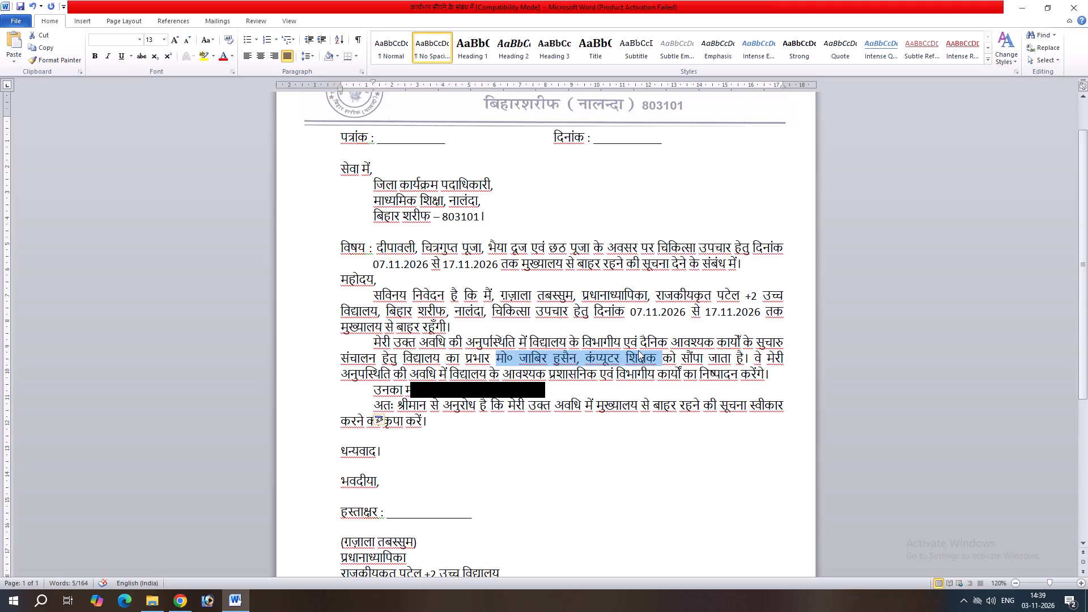
{"action": "key", "text": "ctrl+c"}
{"action": "left_click_drag", "start_coordinate": [374, 389], "coordinate": [401, 389]}
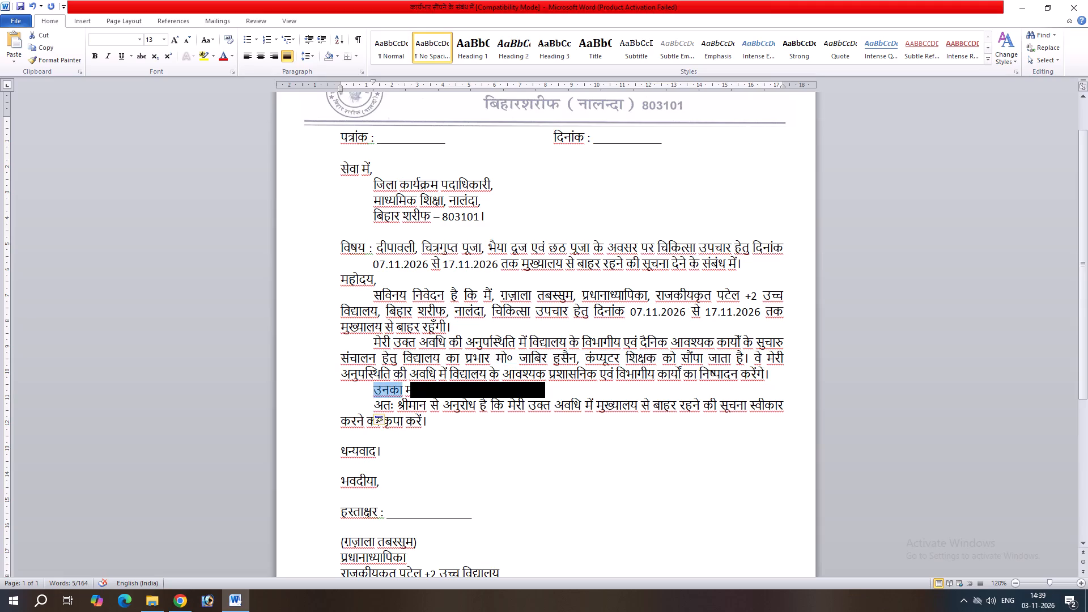
{"action": "left_click_drag", "start_coordinate": [401, 389], "coordinate": [389, 390]}
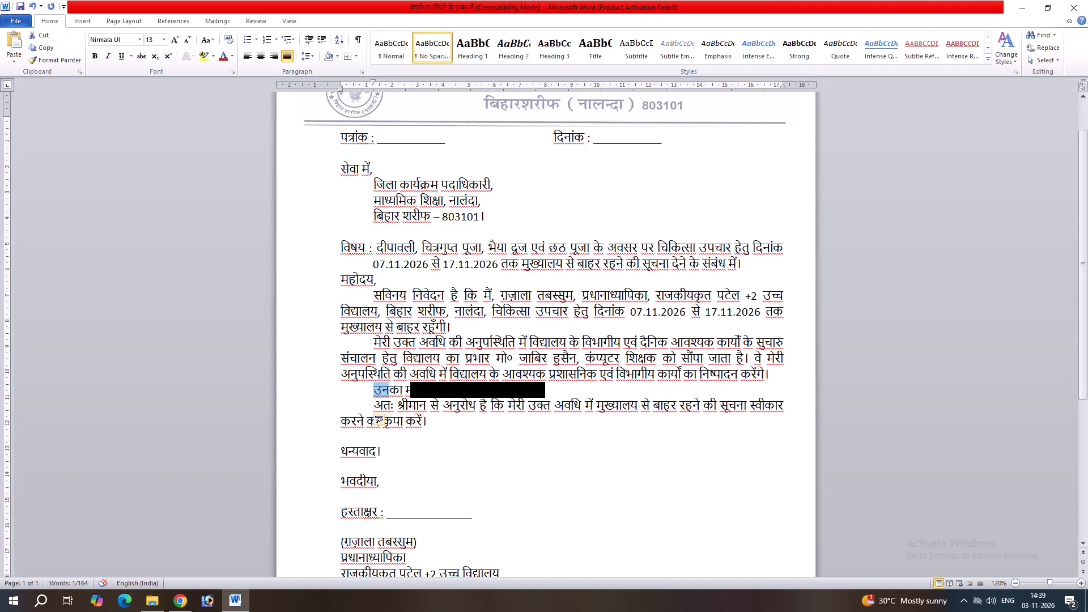
{"action": "key", "text": "ctrl+v"}
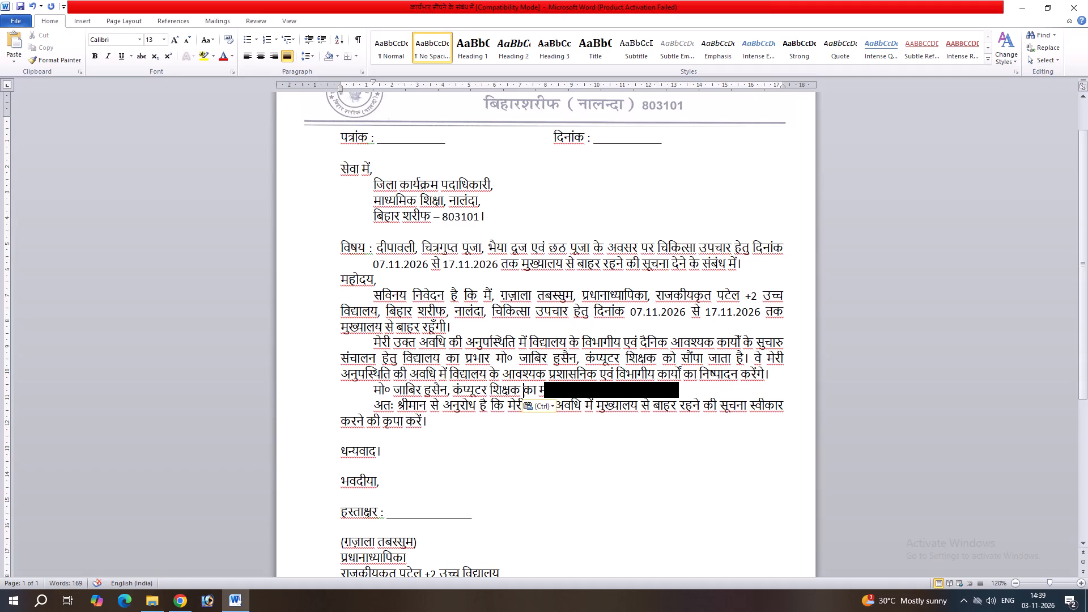
{"action": "left_click", "coordinate": [547, 453]}
Insert a blank line above each of the "मेरी उक्त अवधि", mobile-number and "अतः श्रीमान" paragraphs.
{"action": "left_click", "coordinate": [373, 391]}
{"action": "key", "text": "Return"}
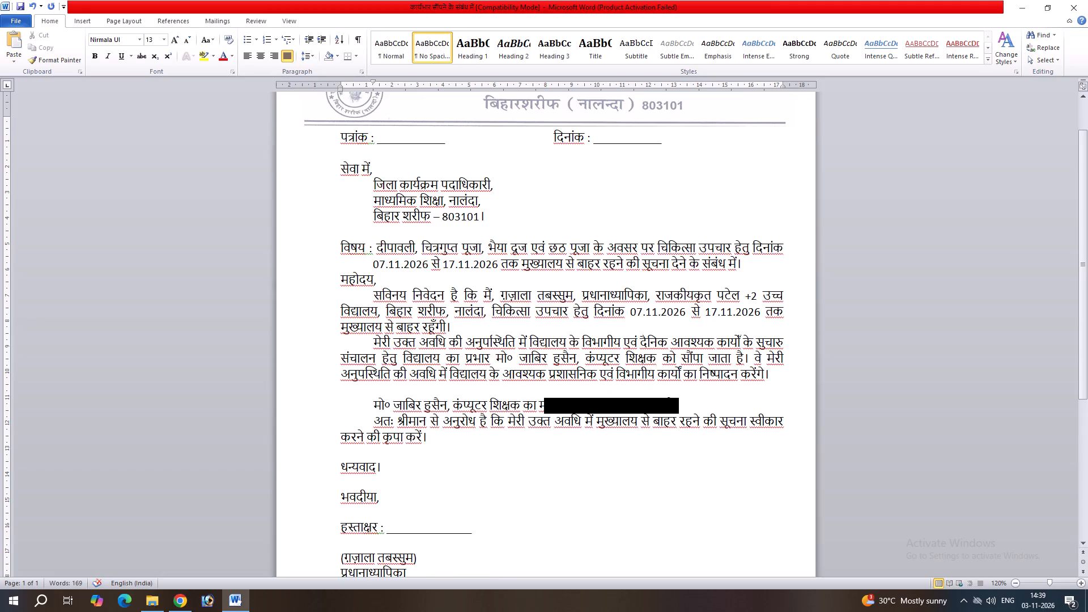
{"action": "left_click", "coordinate": [367, 344]}
{"action": "key", "text": "Return"}
{"action": "left_click", "coordinate": [372, 436]}
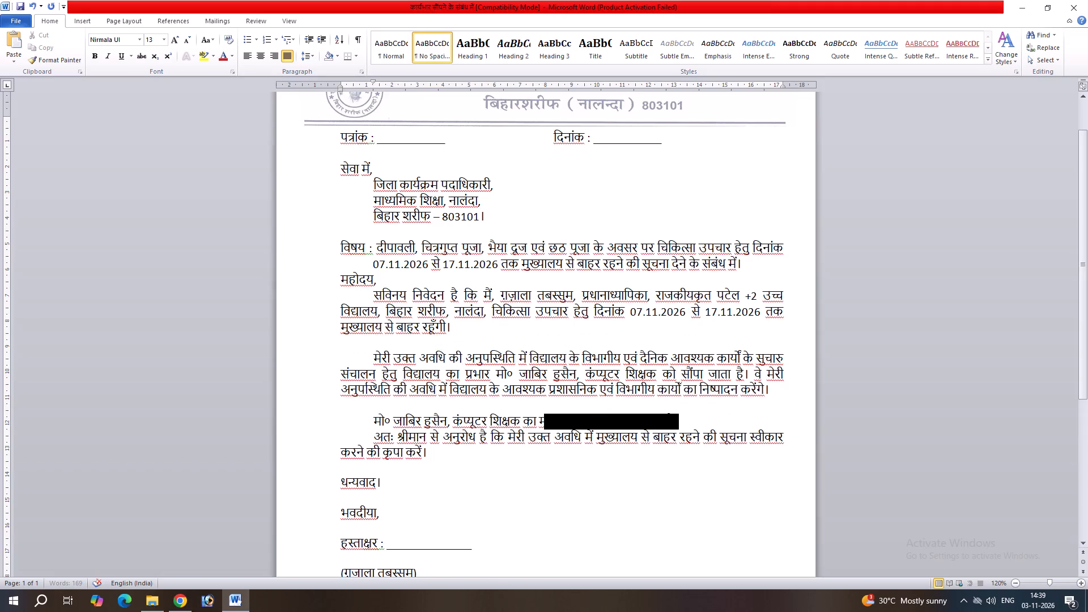
{"action": "key", "text": "Return"}
Delete the "धन्यवाद।" text and the whole signature block below "भवदीया,", from "हस्ताक्षर" to "बिहार शरीफ, नालंदा।".
{"action": "scroll", "coordinate": [467, 376], "scroll_direction": "down", "scroll_amount": 3}
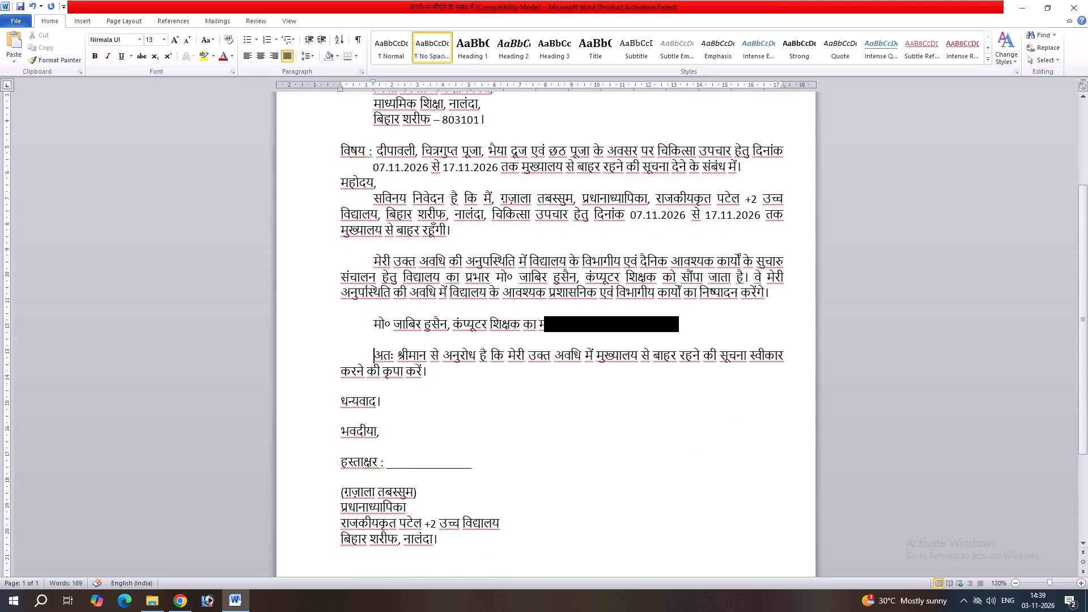
{"action": "scroll", "coordinate": [453, 371], "scroll_direction": "down", "scroll_amount": 1}
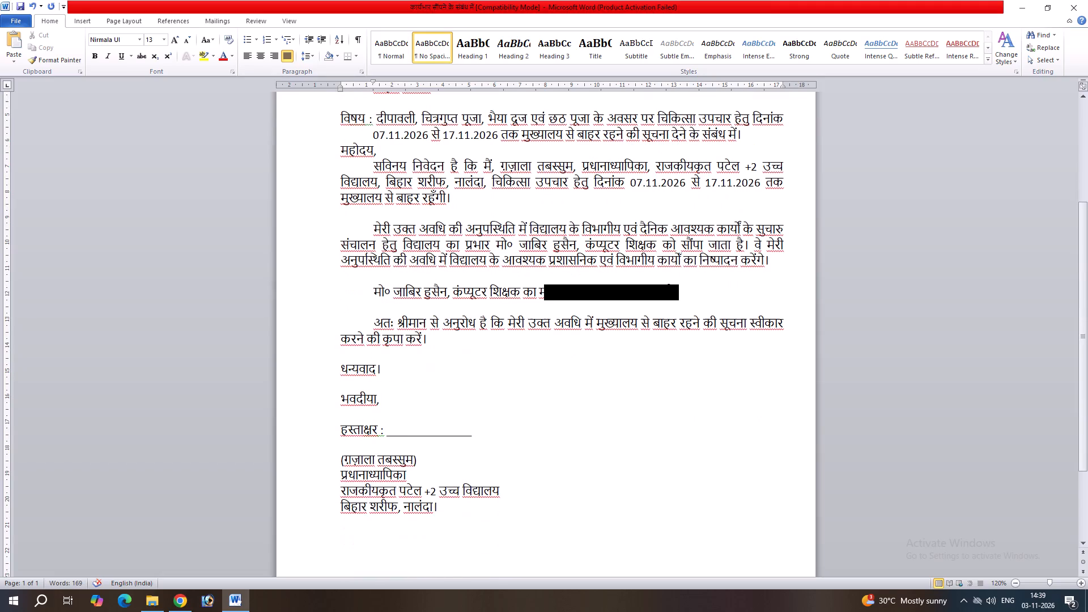
{"action": "left_click_drag", "start_coordinate": [342, 369], "coordinate": [391, 369]}
{"action": "key", "text": "Delete"}
{"action": "left_click_drag", "start_coordinate": [337, 410], "coordinate": [366, 418]}
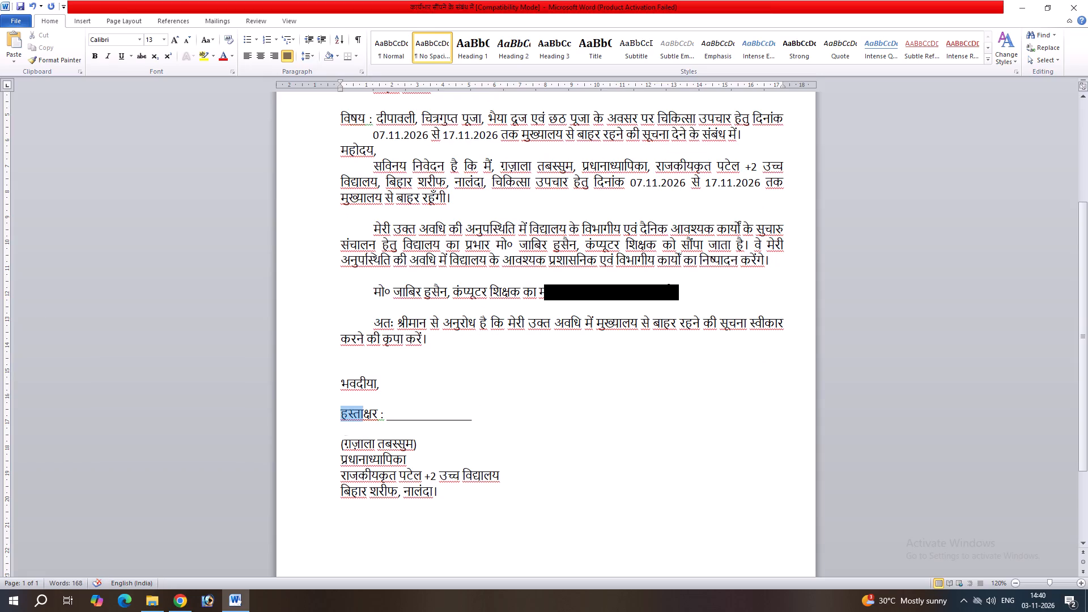
{"action": "left_click_drag", "start_coordinate": [366, 418], "coordinate": [478, 496]}
{"action": "key", "text": "Delete"}
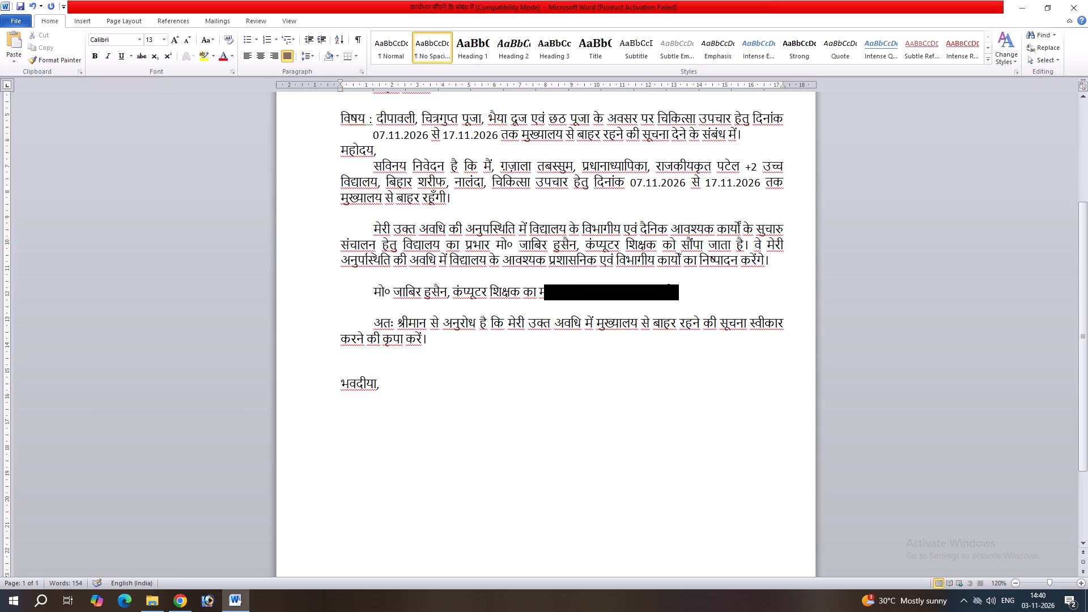
Shift "भवदीया," toward the page's right side with a first-line indent of about 12.5 cm.
{"action": "left_click", "coordinate": [342, 382]}
{"action": "left_click_drag", "start_coordinate": [340, 82], "coordinate": [663, 87]}
{"action": "left_click", "coordinate": [597, 393]}
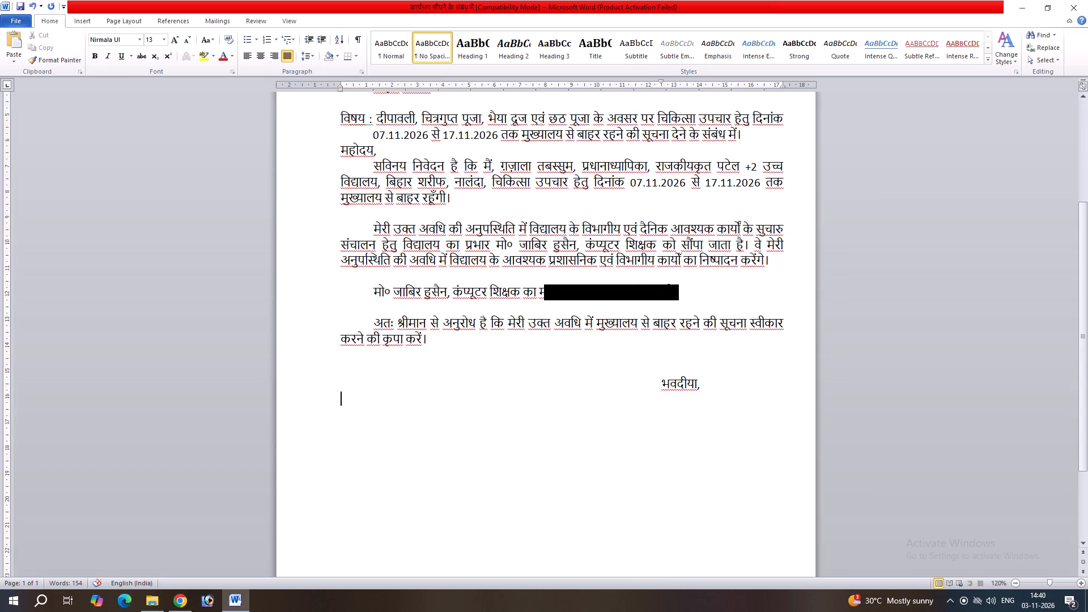
Set the line spacing of the entire letter to 1.15.
{"action": "scroll", "coordinate": [440, 360], "scroll_direction": "up", "scroll_amount": 6}
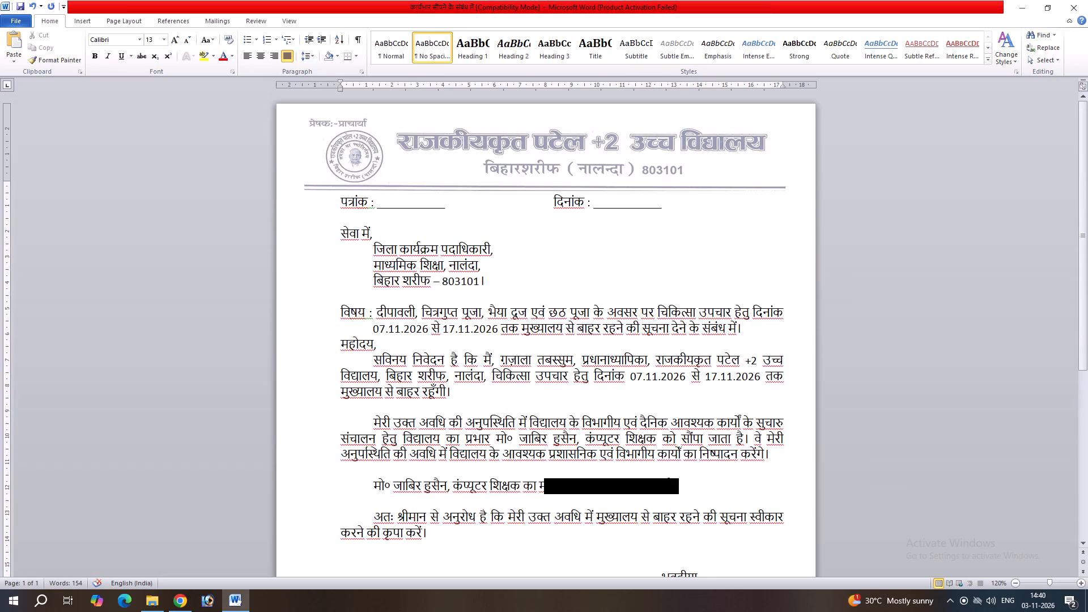
{"action": "key", "text": "ctrl+a"}
{"action": "left_click", "coordinate": [307, 56]}
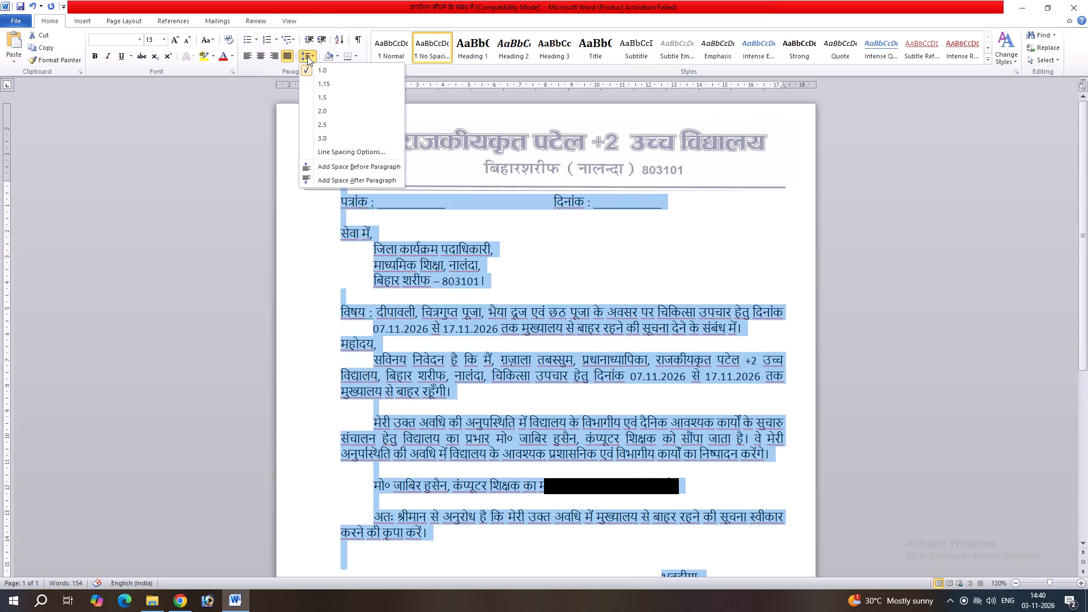
{"action": "left_click", "coordinate": [322, 90]}
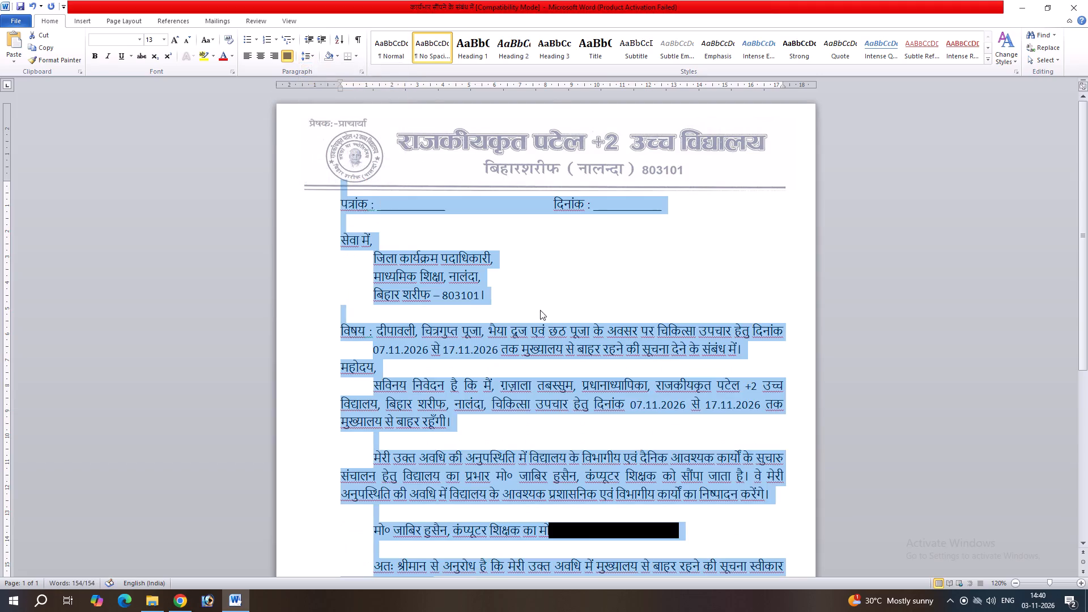
{"action": "left_click", "coordinate": [544, 306]}
Increase the "विषय" paragraph's hanging indent to about 1.5 cm so its second line sits under the subject text.
{"action": "scroll", "coordinate": [561, 305], "scroll_direction": "down", "scroll_amount": 12}
{"action": "scroll", "coordinate": [601, 371], "scroll_direction": "up", "scroll_amount": 4}
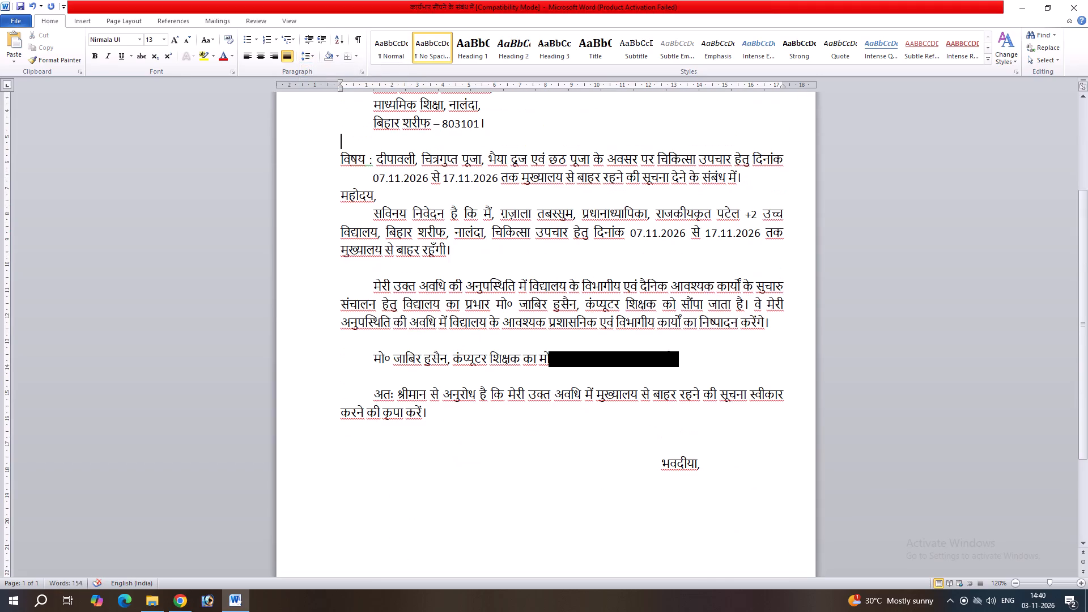
{"action": "scroll", "coordinate": [590, 346], "scroll_direction": "up", "scroll_amount": 1}
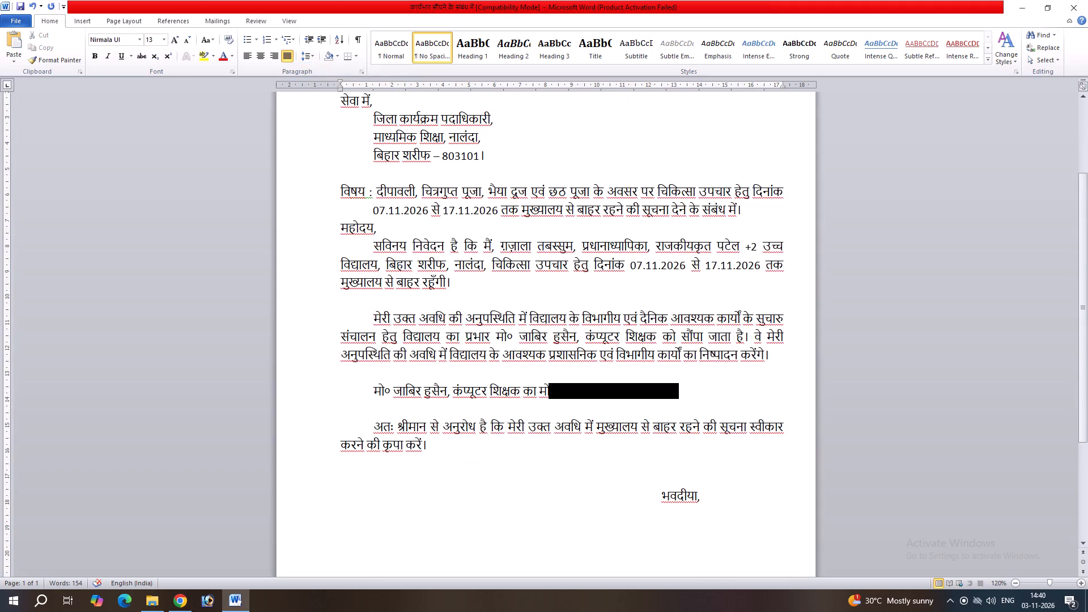
{"action": "scroll", "coordinate": [584, 343], "scroll_direction": "up", "scroll_amount": 2}
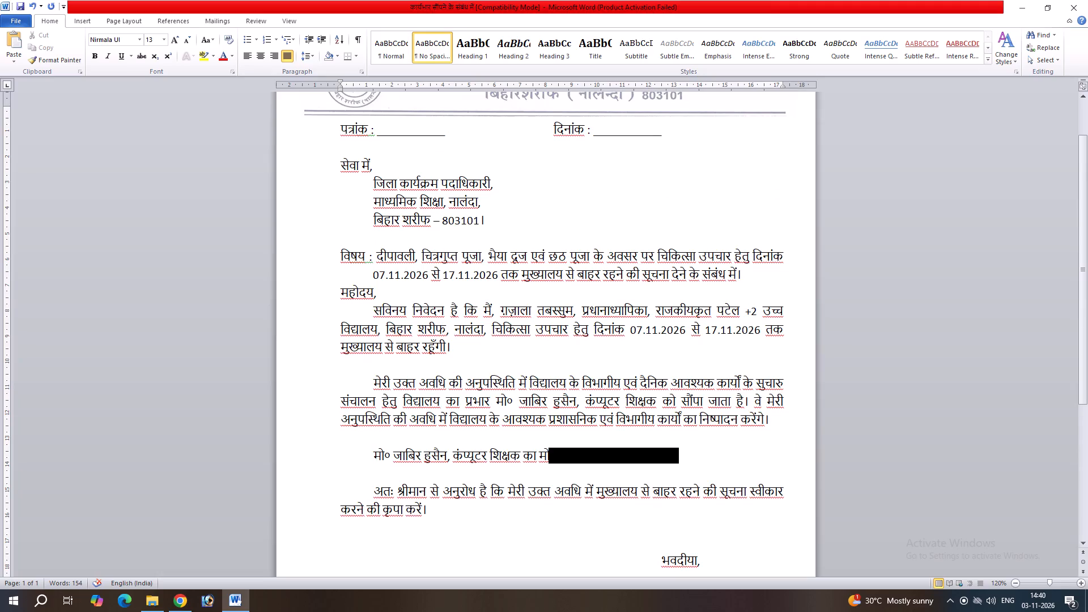
{"action": "left_click", "coordinate": [373, 275]}
{"action": "left_click_drag", "start_coordinate": [372, 85], "coordinate": [379, 85]}
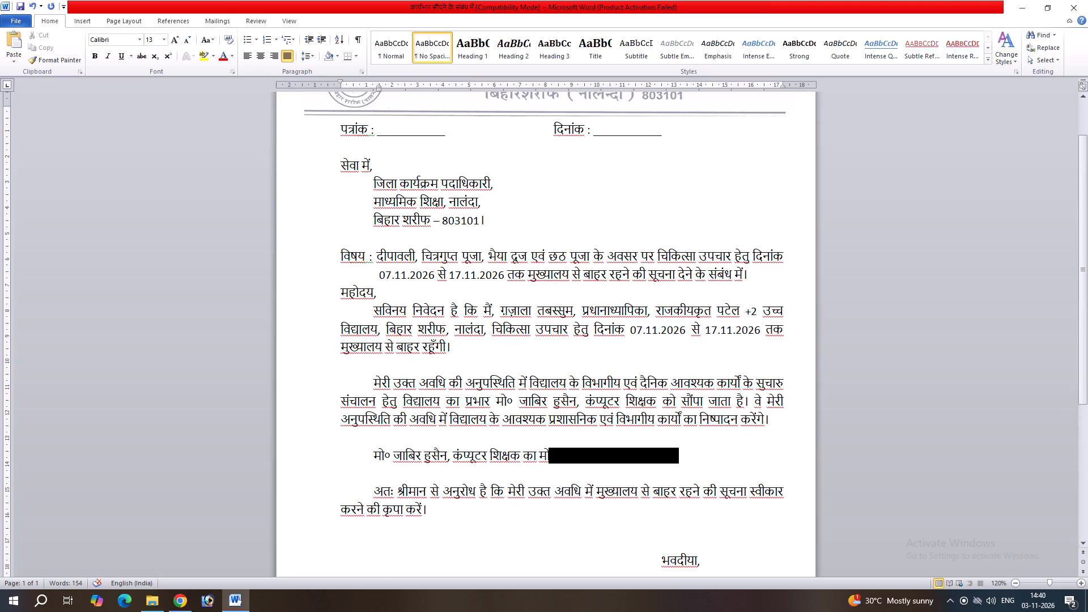
Underline the subject text after "विषय :", from "दीपावली" to "संबंध में।".
{"action": "left_click_drag", "start_coordinate": [379, 257], "coordinate": [759, 269]}
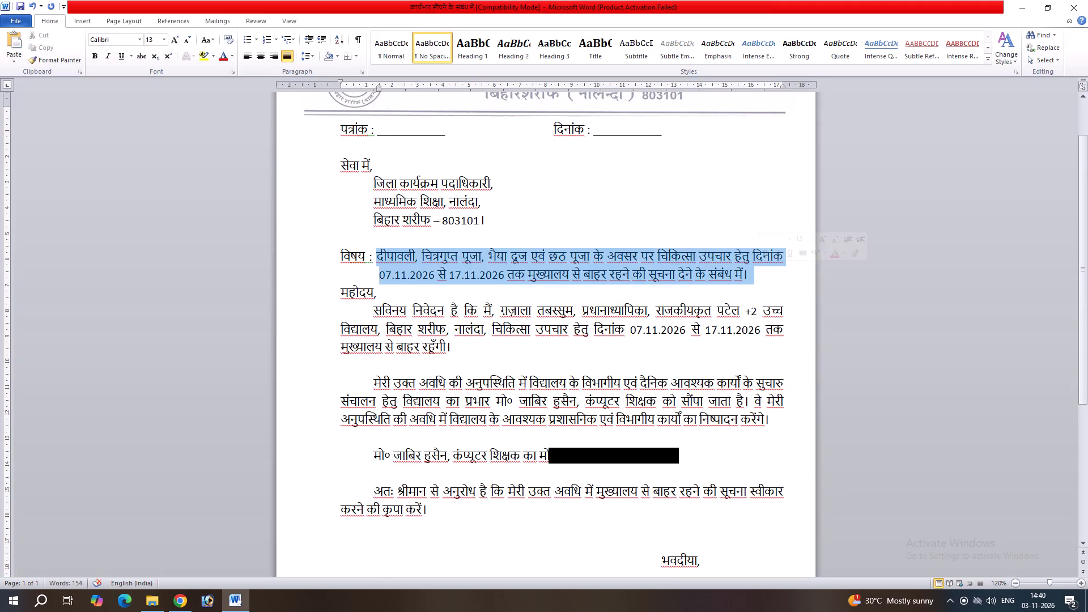
{"action": "left_click", "coordinate": [124, 56]}
{"action": "left_click", "coordinate": [439, 327]}
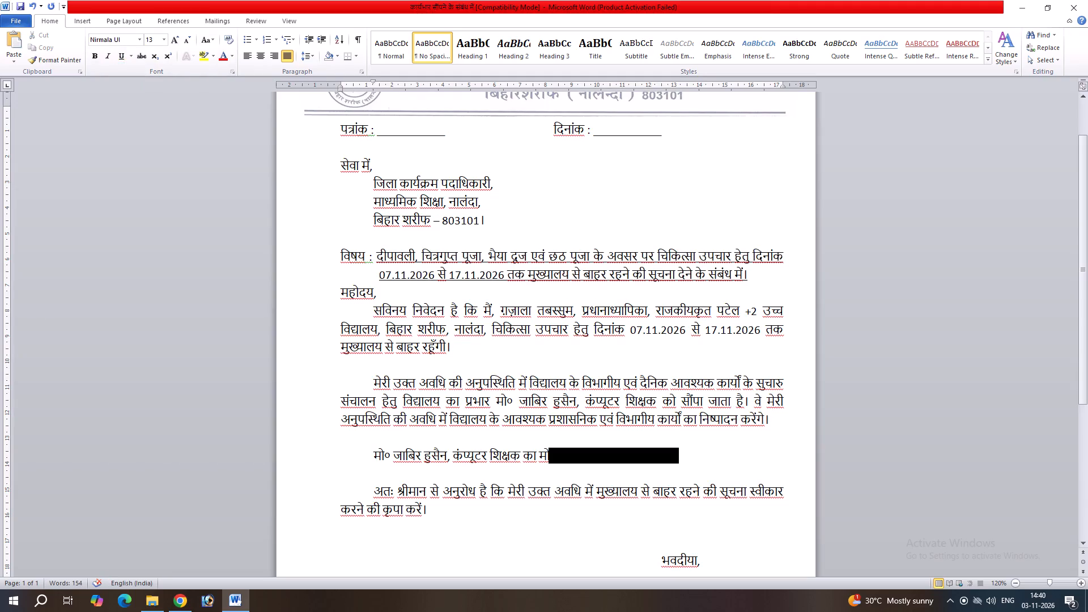
Insert a blank line between the subject paragraph and "महोदय,".
{"action": "left_click", "coordinate": [756, 274]}
{"action": "key", "text": "Return"}
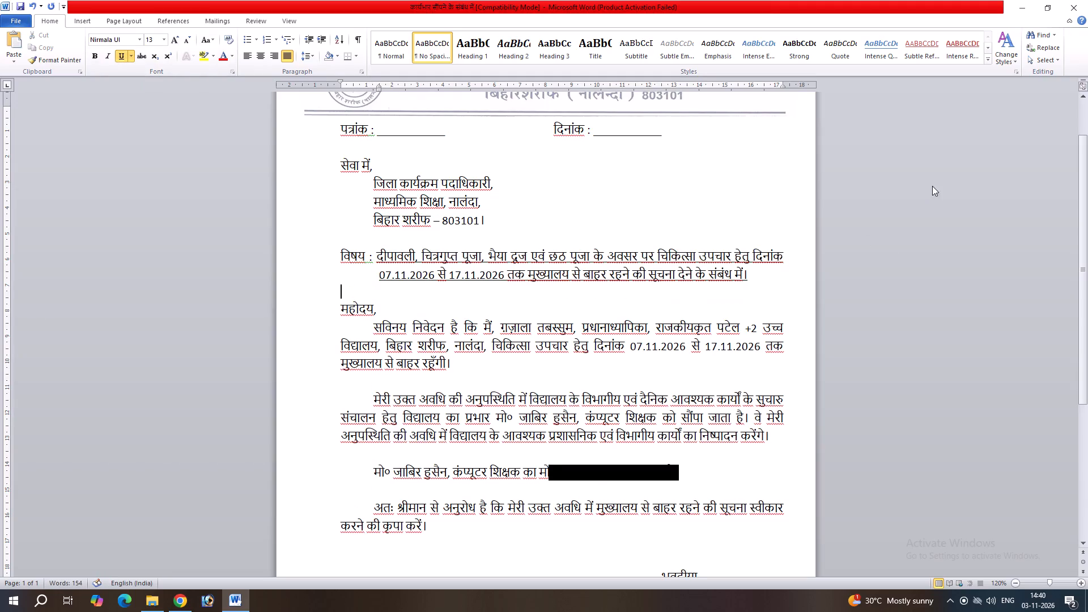
{"action": "left_click", "coordinate": [489, 364]}
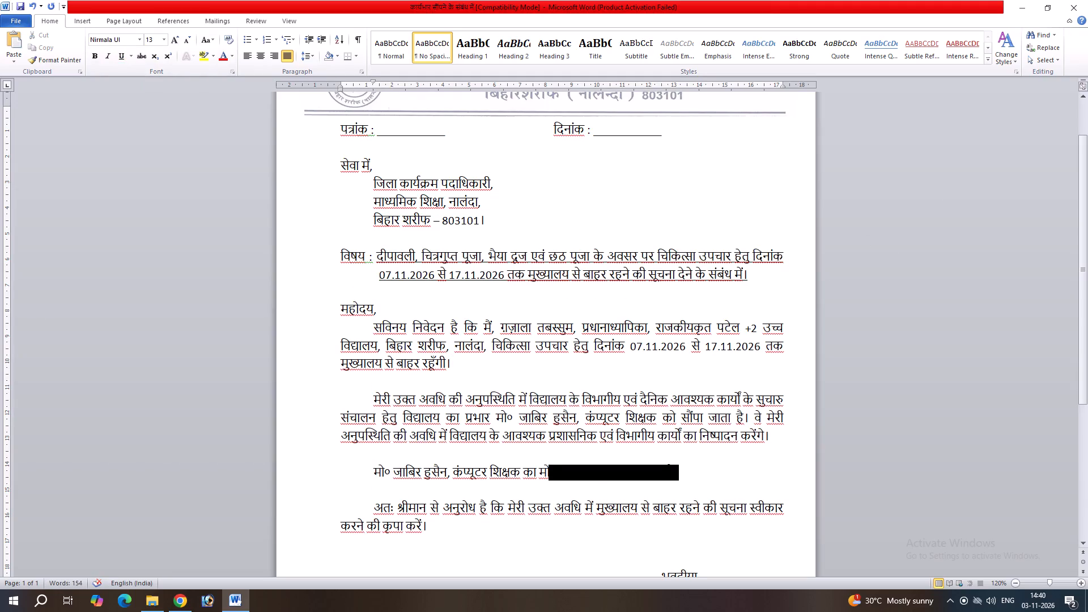
Check the letter's layout down to "भवदीया," and save the document.
{"action": "scroll", "coordinate": [796, 345], "scroll_direction": "down", "scroll_amount": 8}
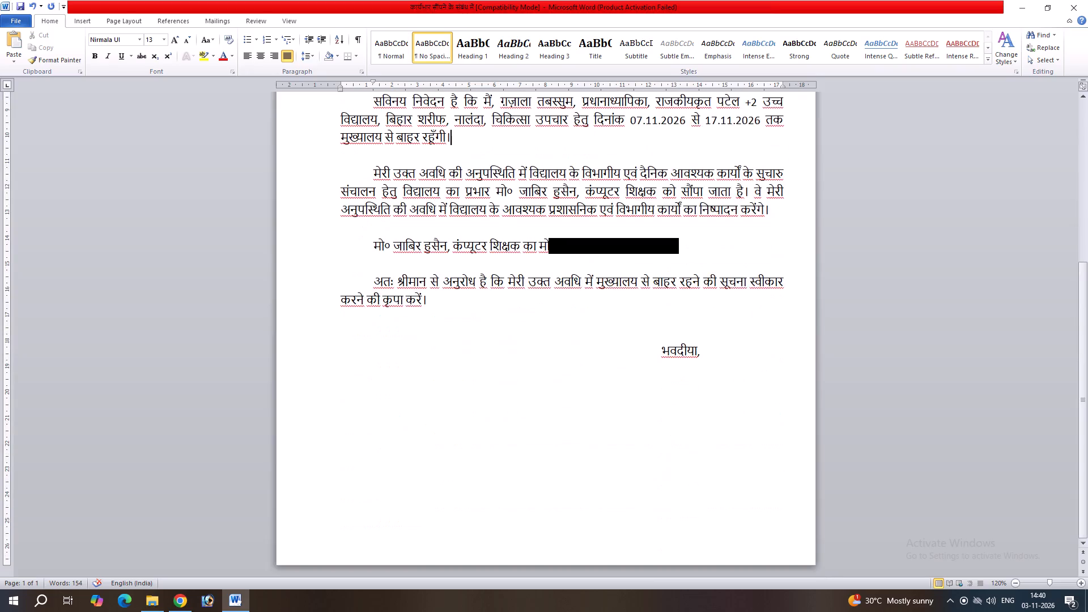
{"action": "scroll", "coordinate": [796, 345], "scroll_direction": "up", "scroll_amount": 12}
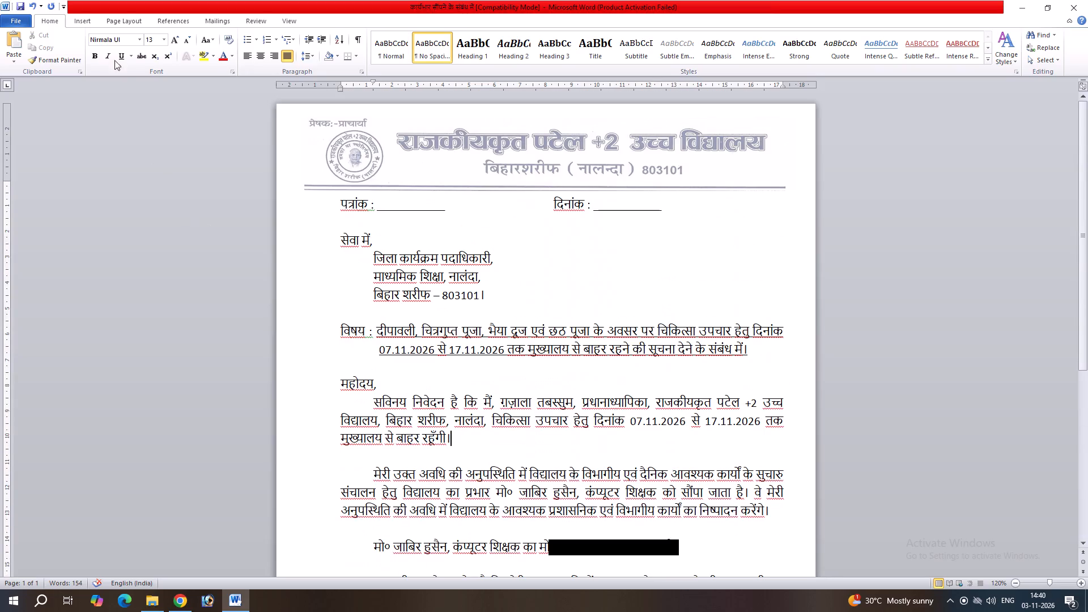
{"action": "left_click", "coordinate": [20, 6]}
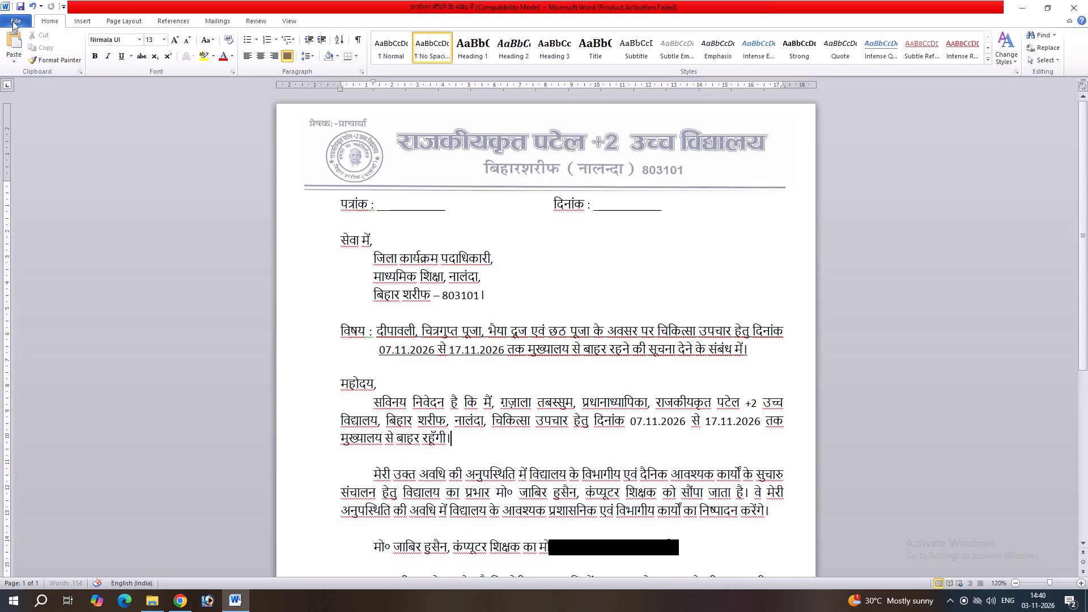
Print one copy of the letter, one-sided on A4, on the HP Smart Tank 520_540 series printer.
{"action": "left_click", "coordinate": [13, 20]}
{"action": "left_click", "coordinate": [26, 172]}
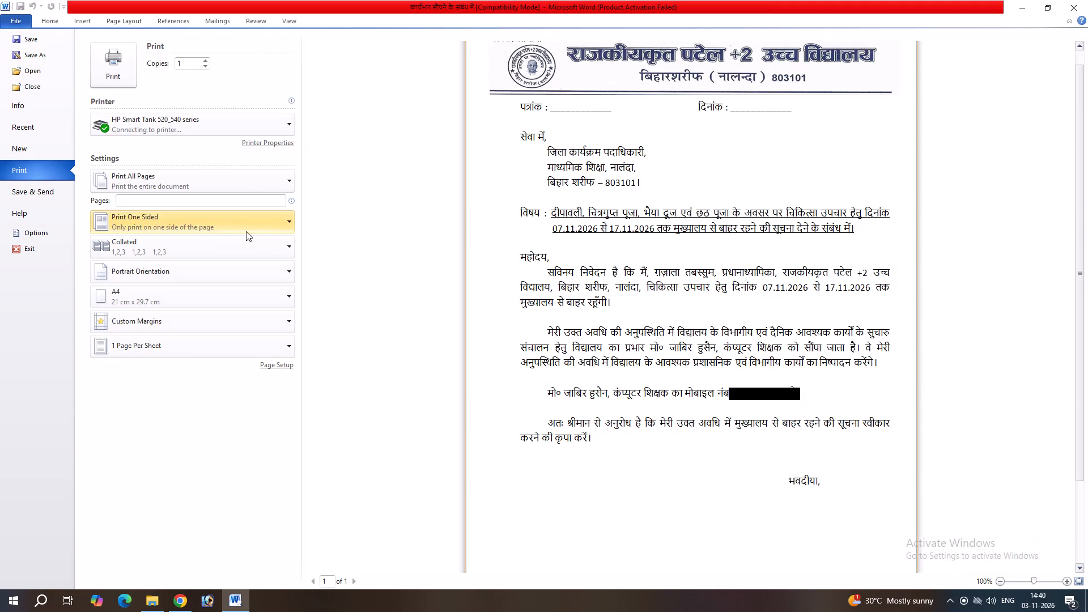
{"action": "left_click", "coordinate": [107, 69]}
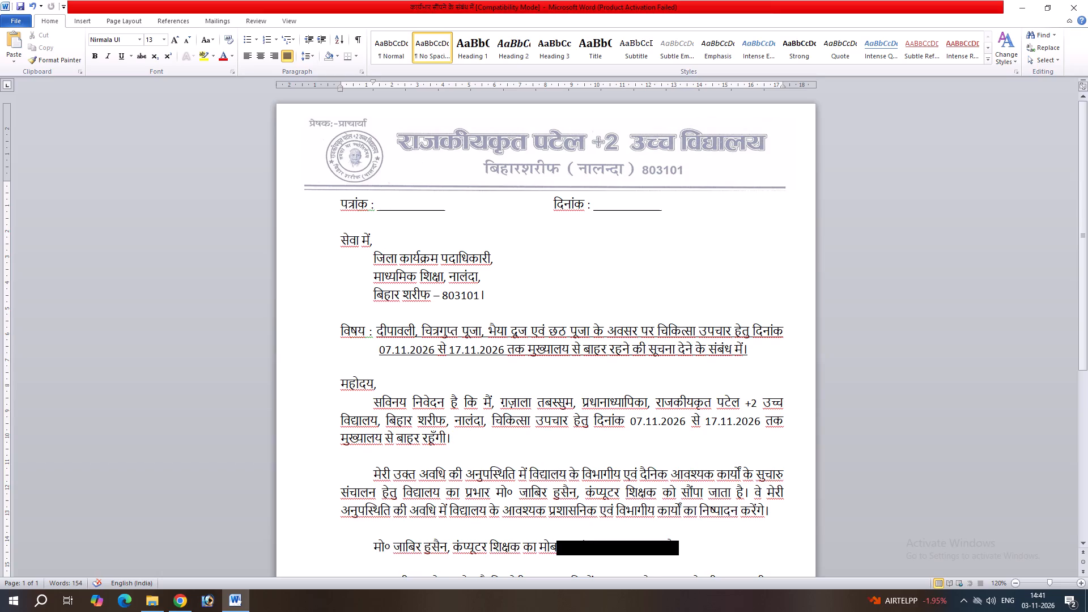
Save the letter again after printing.
{"action": "left_click", "coordinate": [486, 407]}
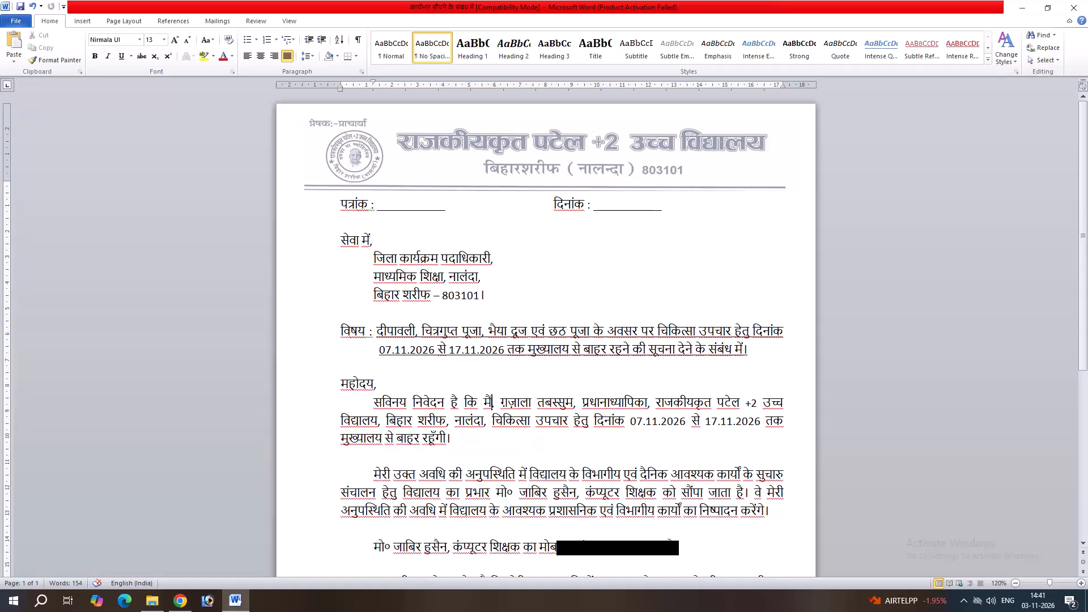
{"action": "left_click", "coordinate": [19, 4]}
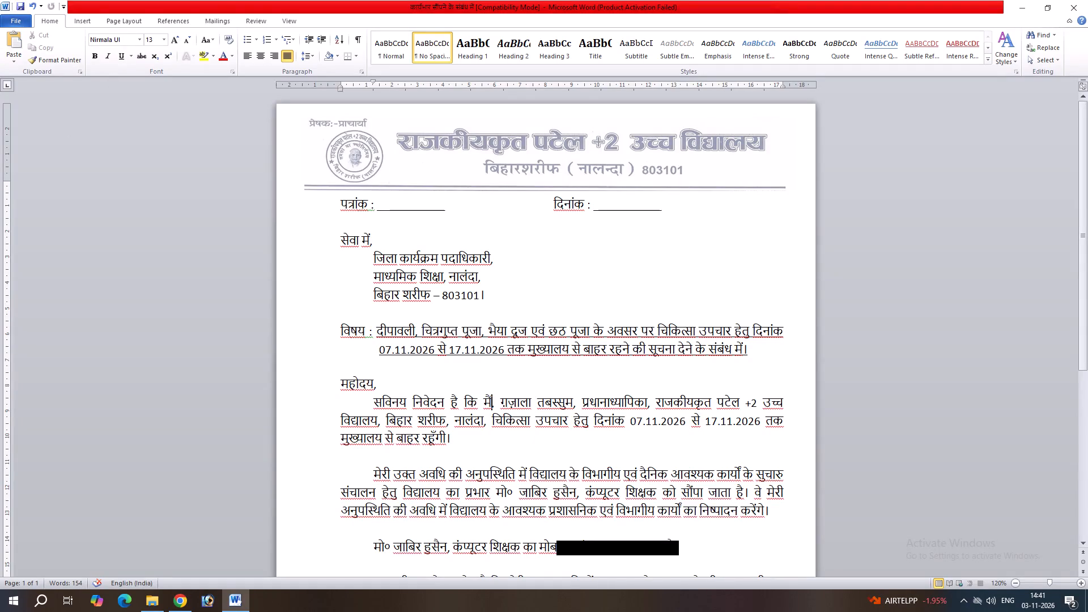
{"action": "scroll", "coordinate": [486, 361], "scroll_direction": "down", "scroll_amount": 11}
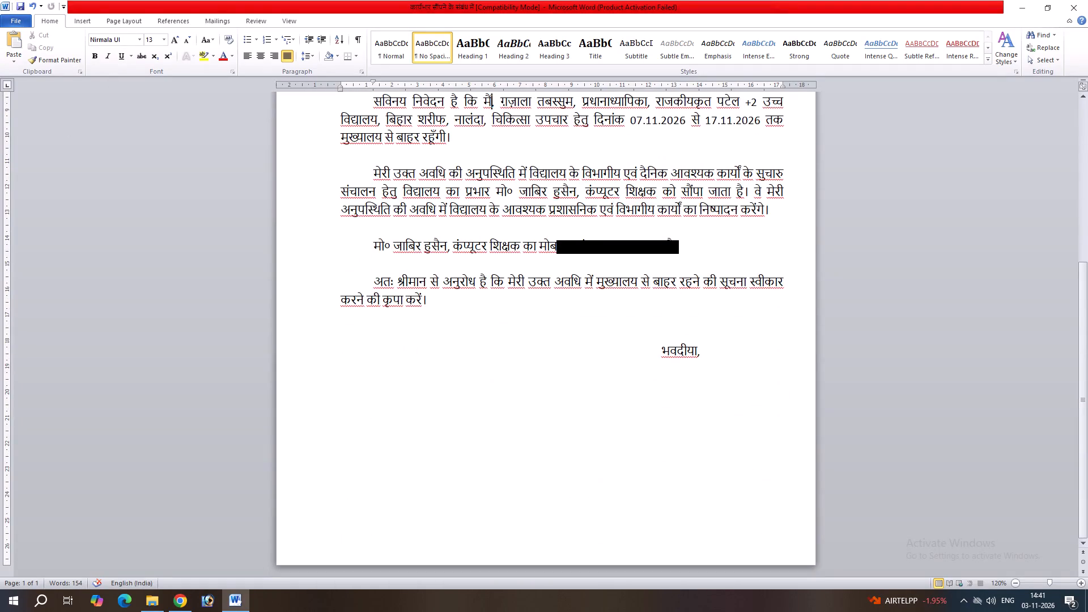
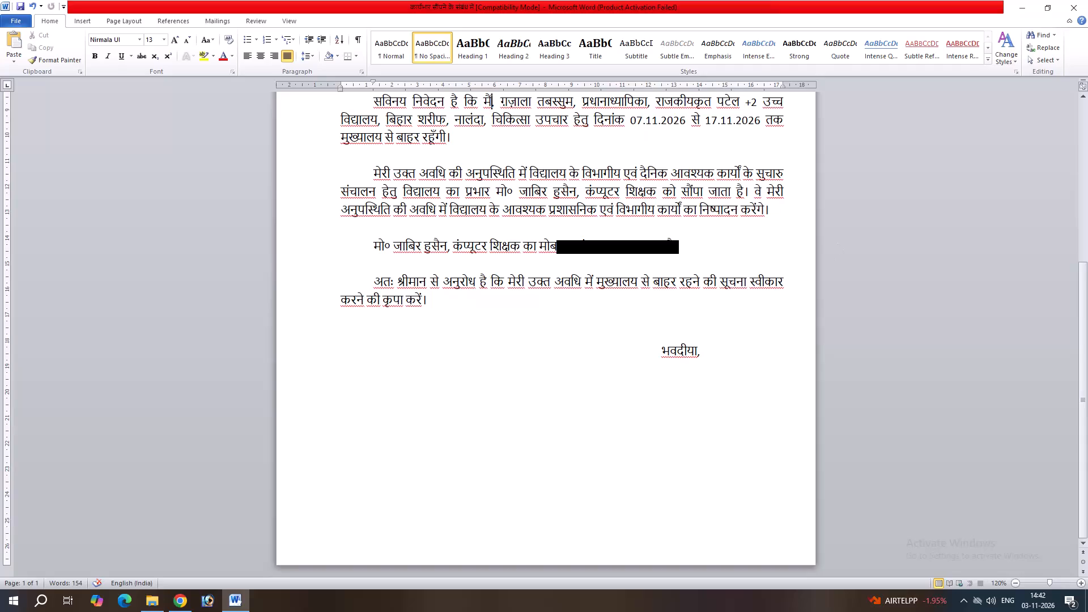
Recheck the letter from the closing paragraphs up to the letterhead and save the document.
{"action": "left_click", "coordinate": [699, 236]}
{"action": "scroll", "coordinate": [702, 253], "scroll_direction": "up", "scroll_amount": 8}
{"action": "left_click", "coordinate": [606, 253]}
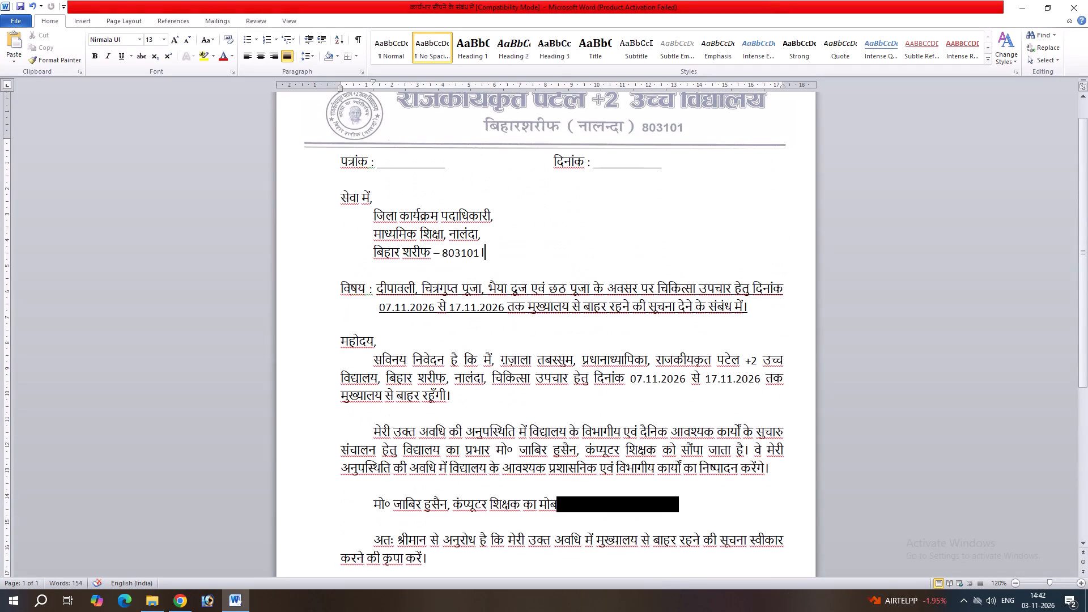
{"action": "left_click", "coordinate": [15, 2]}
Check the page setup and print preview, and print another one-sided A4 copy on the HP Smart Tank 520_540 series printer.
{"action": "left_click", "coordinate": [20, 20]}
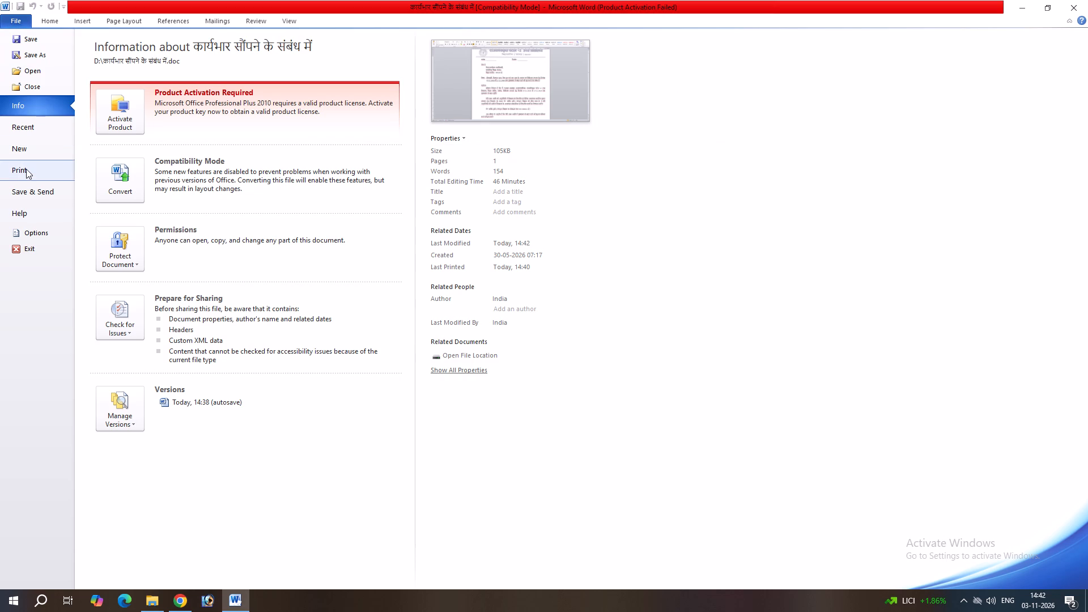
{"action": "left_click", "coordinate": [26, 169]}
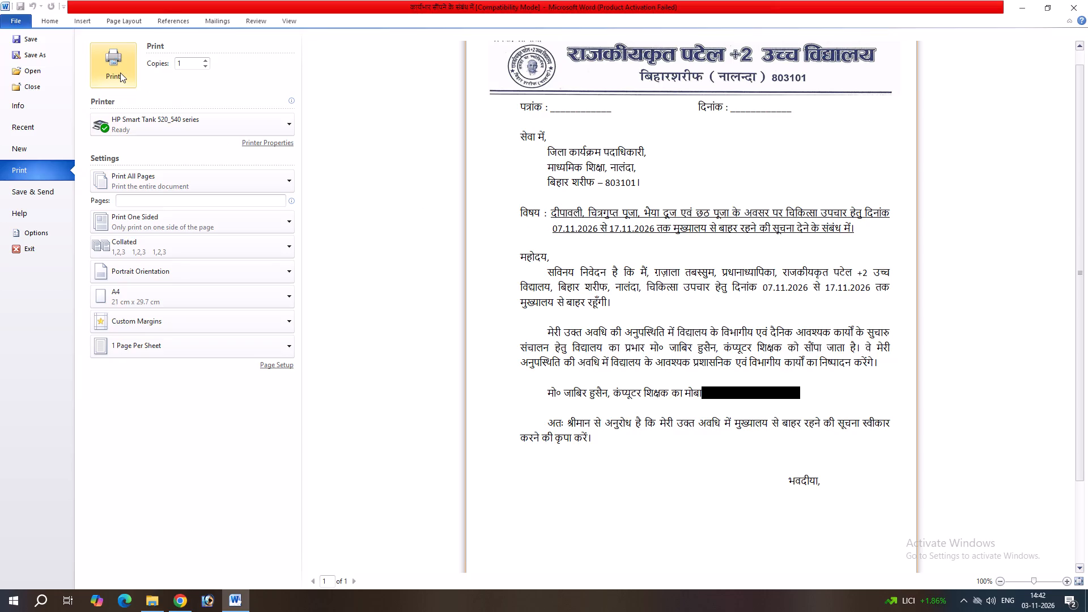
{"action": "left_click", "coordinate": [280, 363]}
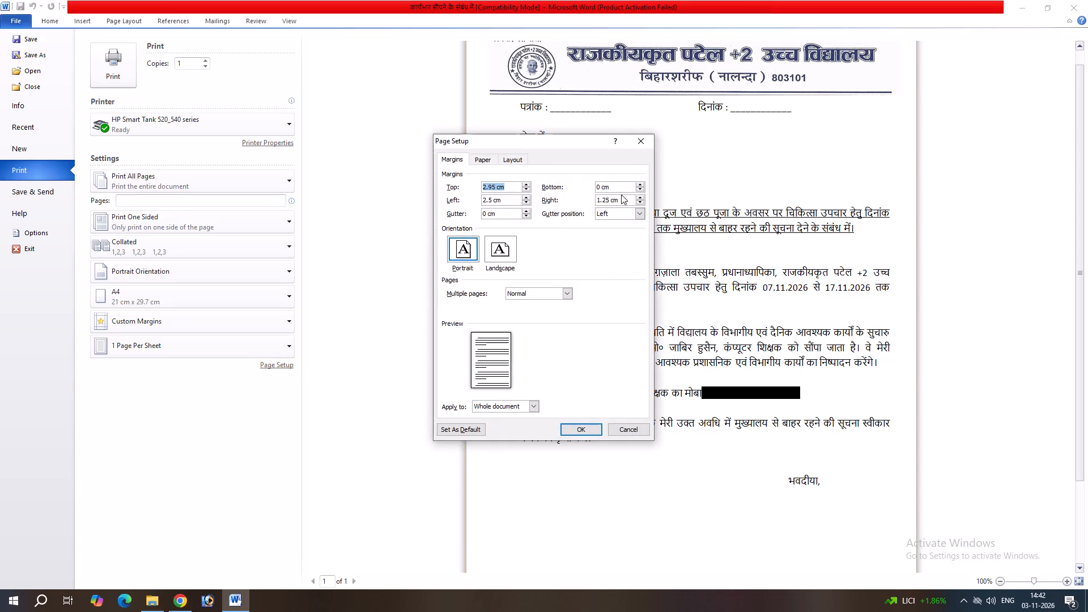
{"action": "left_click", "coordinate": [637, 143]}
{"action": "scroll", "coordinate": [636, 226], "scroll_direction": "up", "scroll_amount": 6}
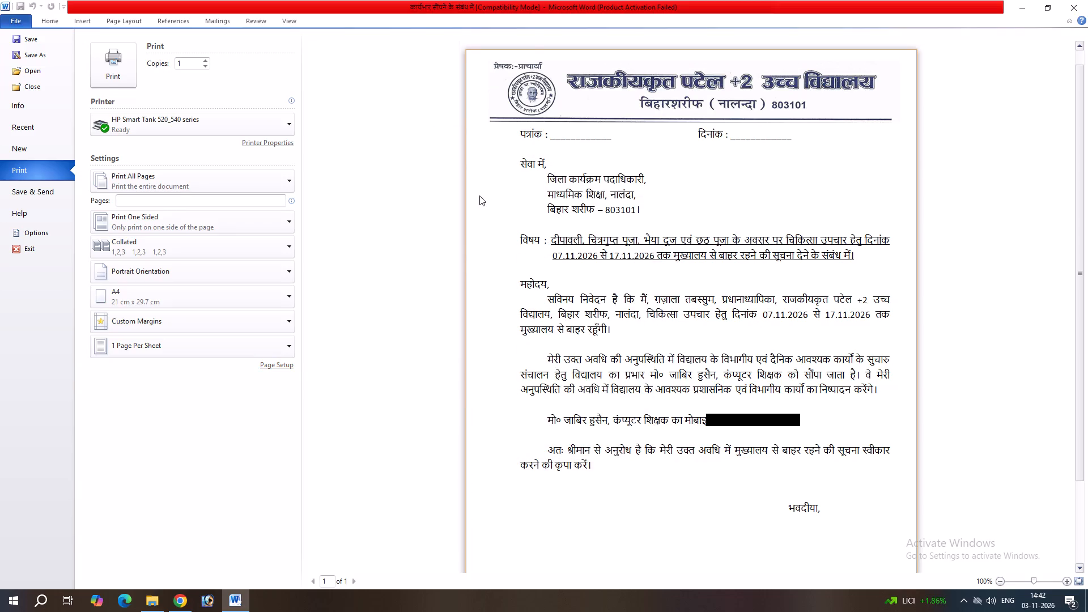
{"action": "left_click", "coordinate": [118, 69]}
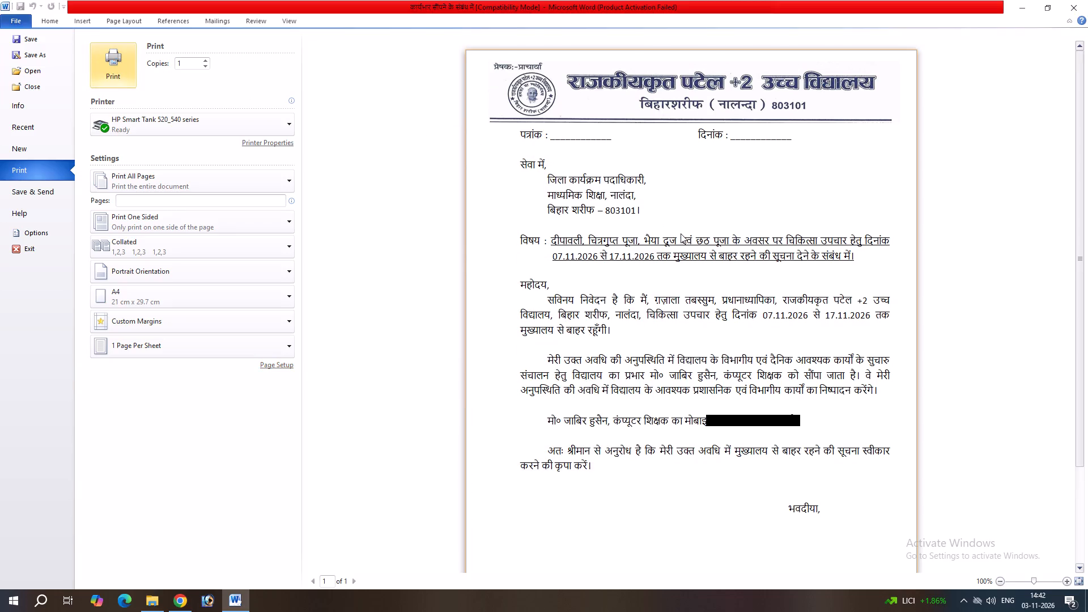
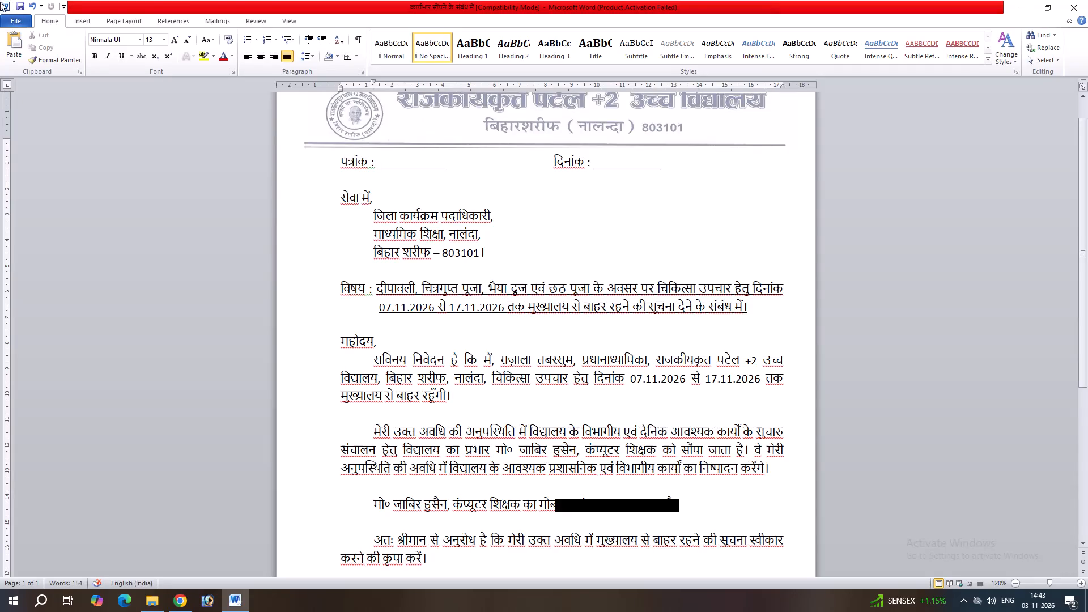
Save a copy of the letter as the PDF कार्यभार सौंपने के संबंध में on Local Disk (D:), at standard optimization.
{"action": "left_click", "coordinate": [24, 18]}
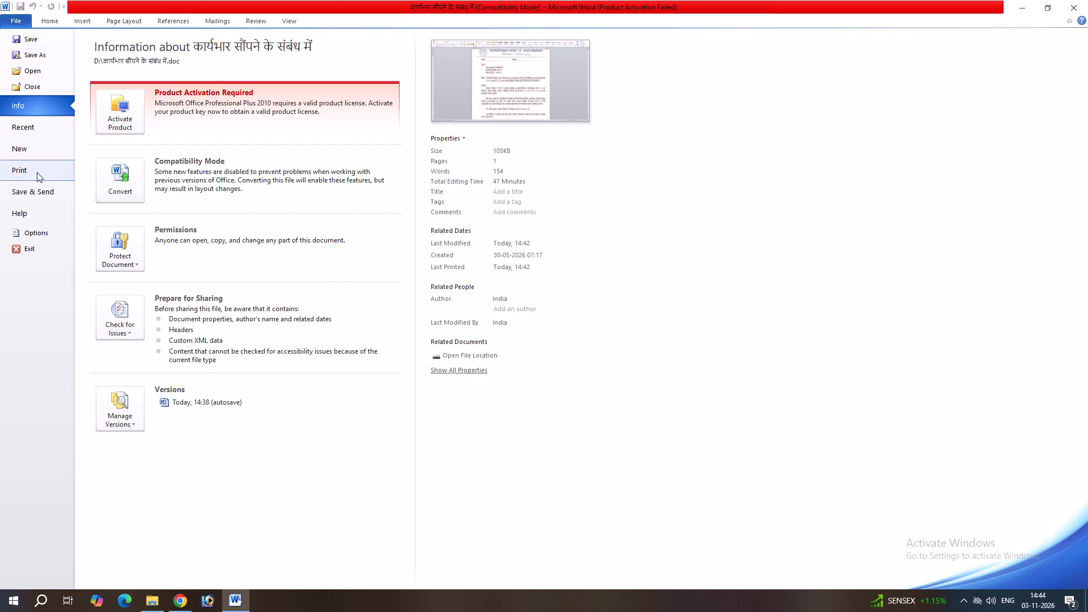
{"action": "left_click", "coordinate": [45, 55]}
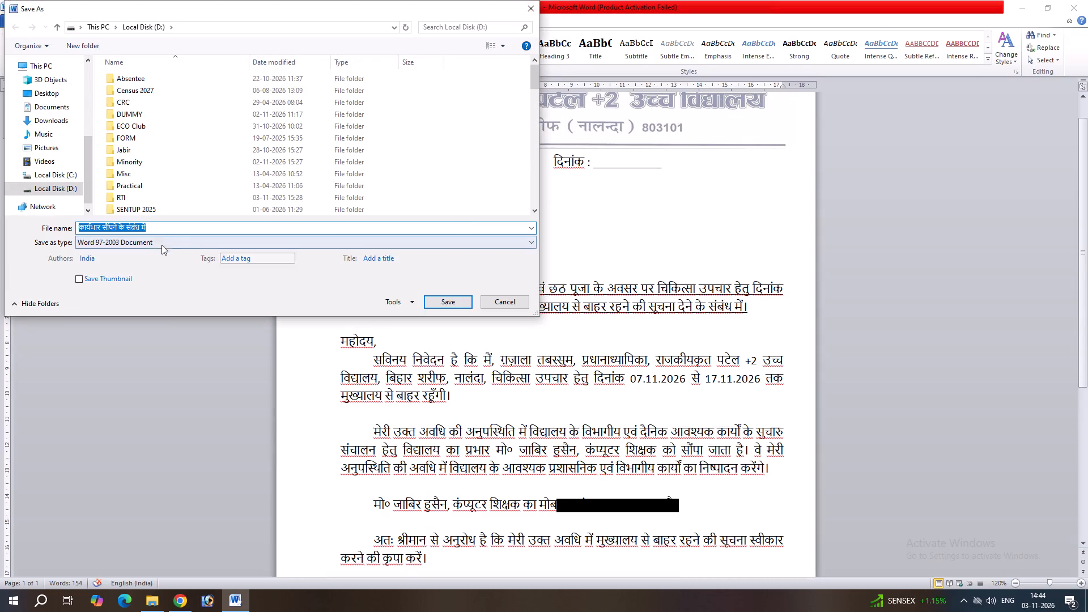
{"action": "left_click", "coordinate": [157, 244]}
{"action": "left_click", "coordinate": [120, 301]}
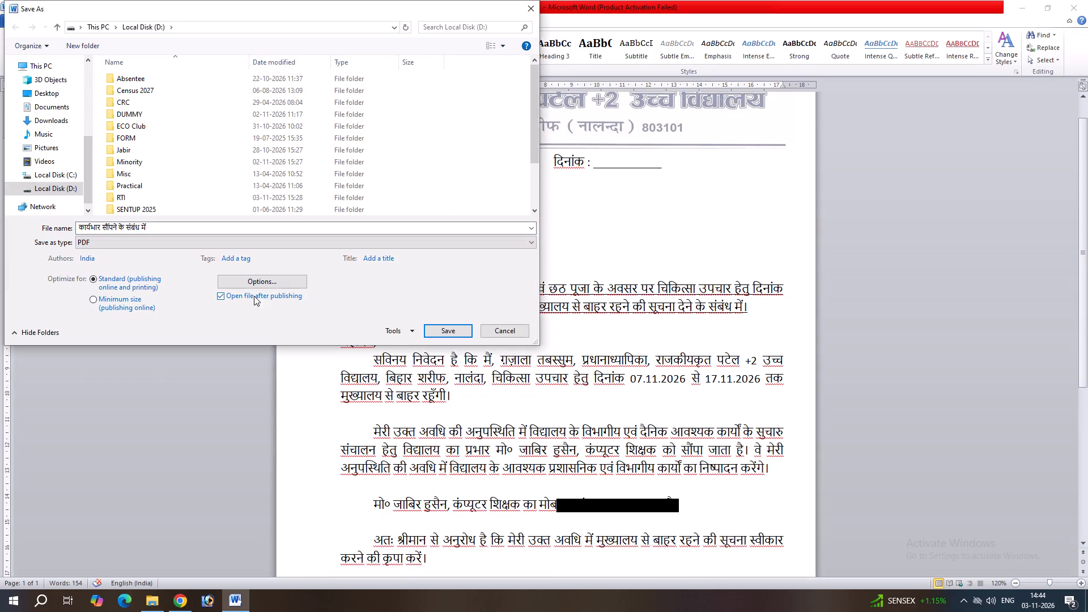
{"action": "left_click", "coordinate": [442, 331]}
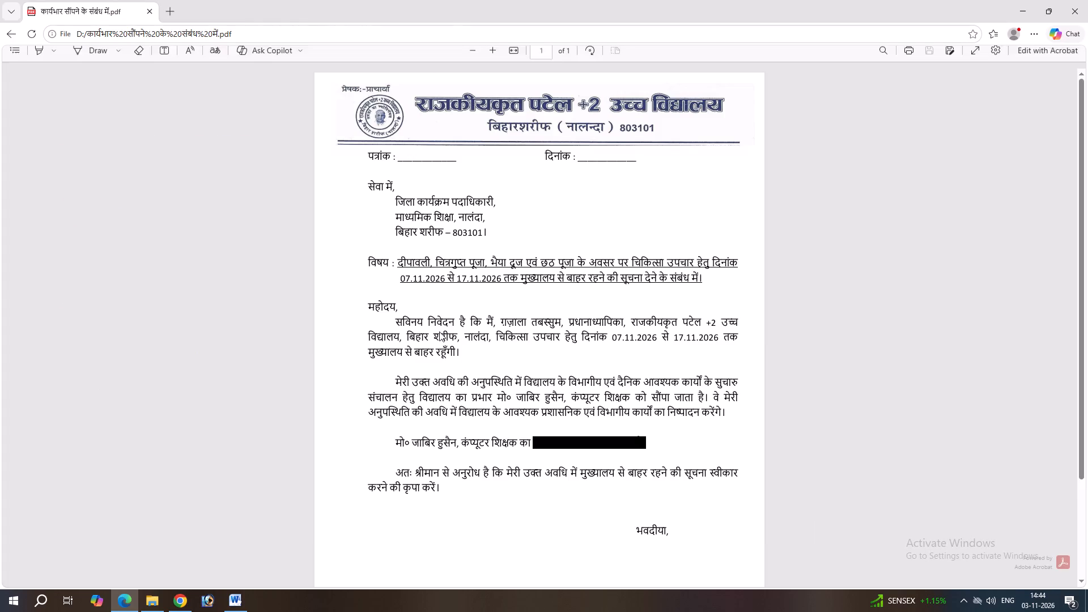
Print one black-and-white, one-sided portrait copy of the PDF letter on the HP Smart Tank 520_540 series, and close the PDF.
{"action": "left_click", "coordinate": [909, 56]}
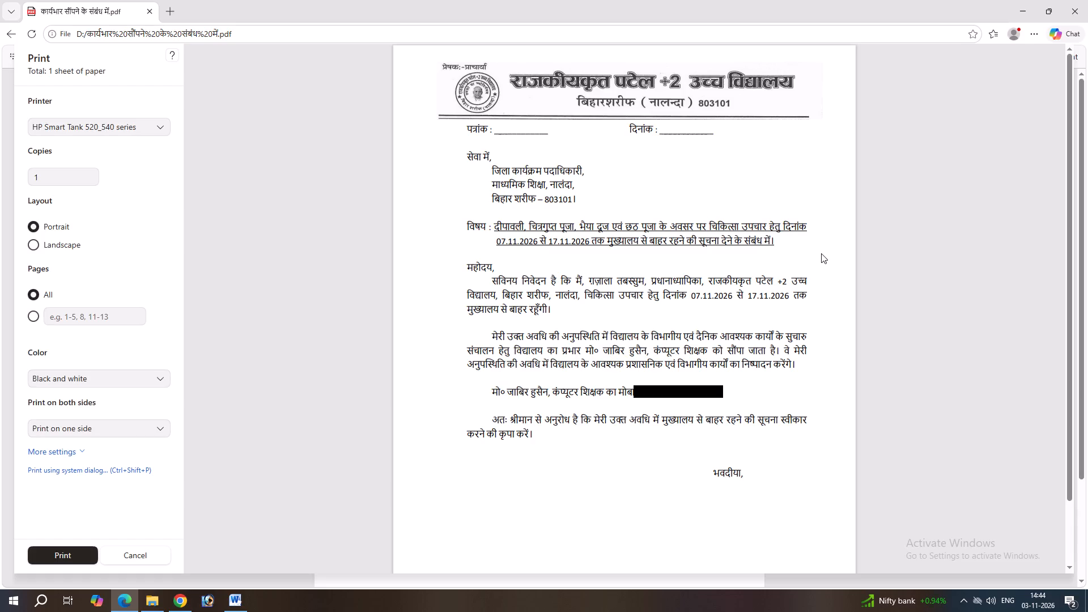
{"action": "left_click", "coordinate": [70, 551]}
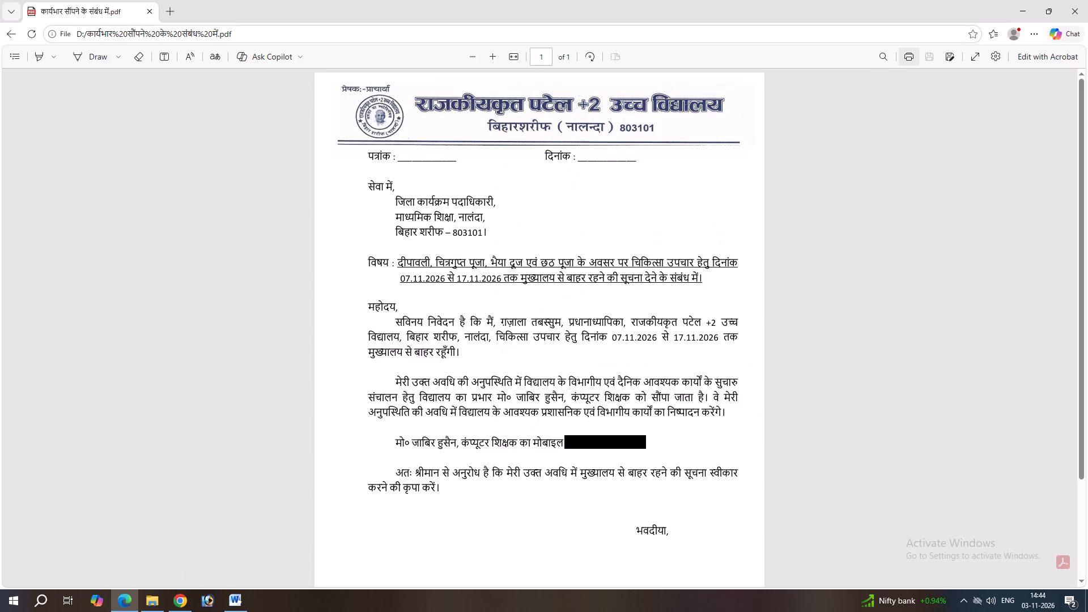
{"action": "left_click", "coordinate": [1082, 5]}
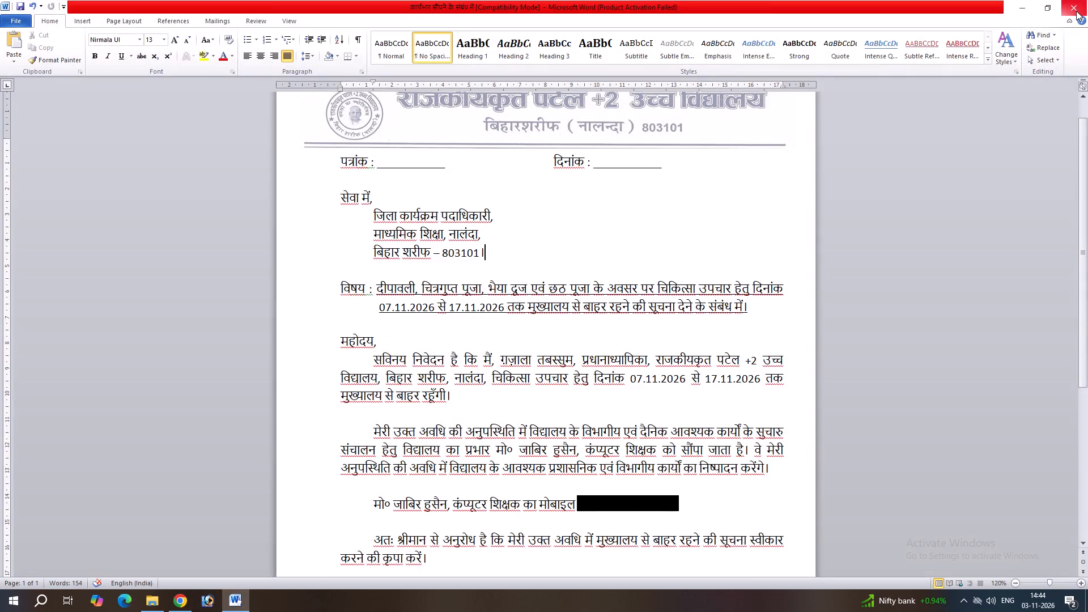
Close the letter in Word, saving its changes.
{"action": "left_click", "coordinate": [1076, 11]}
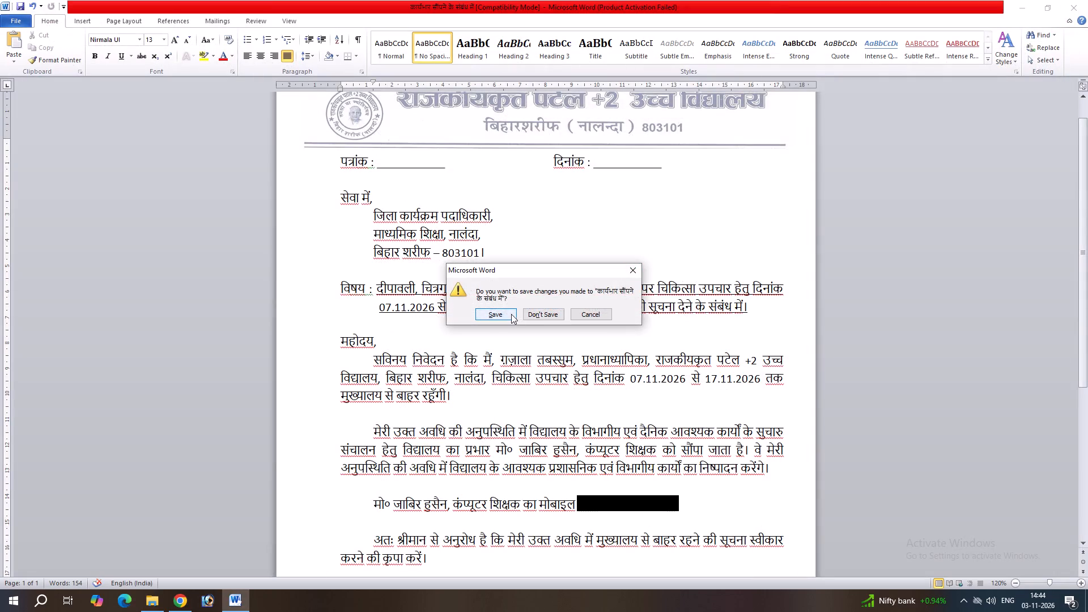
{"action": "left_click", "coordinate": [507, 313]}
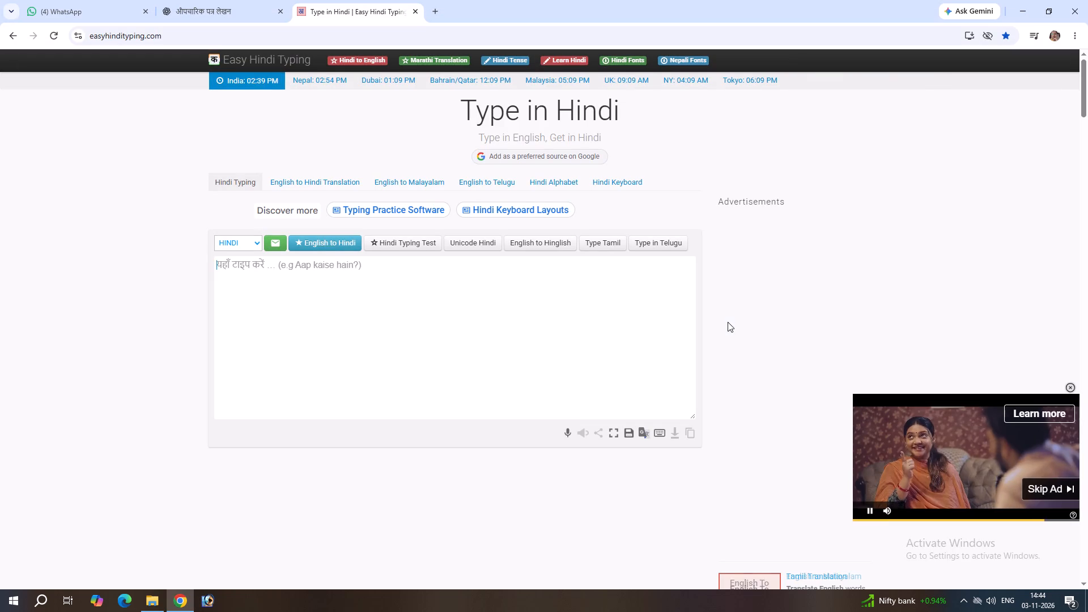
Close the remaining Chrome and File Explorer windows to return to the desktop.
{"action": "left_click", "coordinate": [1073, 8]}
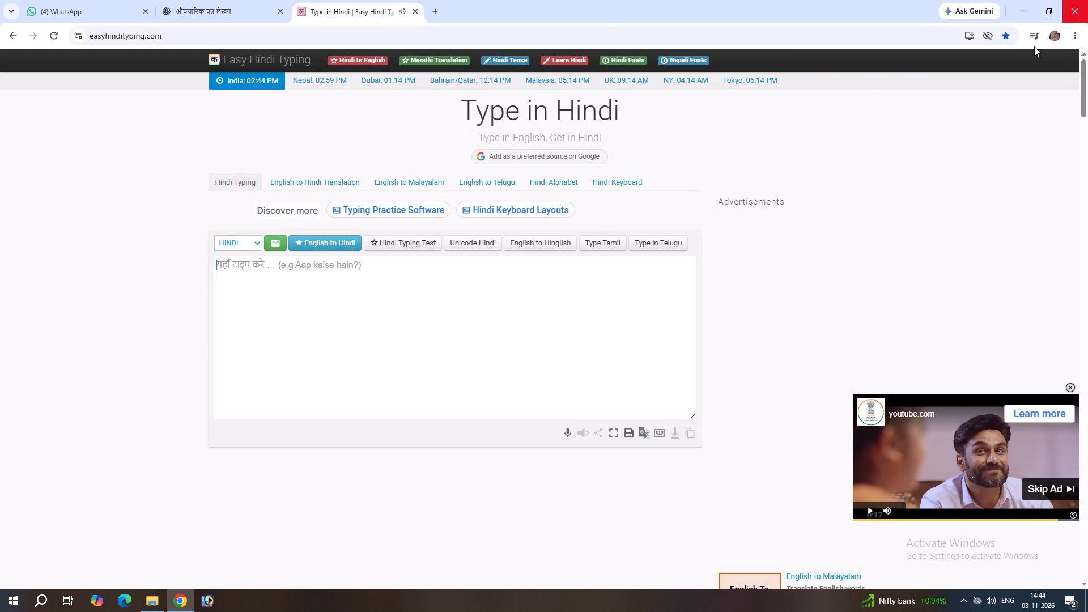
{"action": "left_click", "coordinate": [1087, 0]}
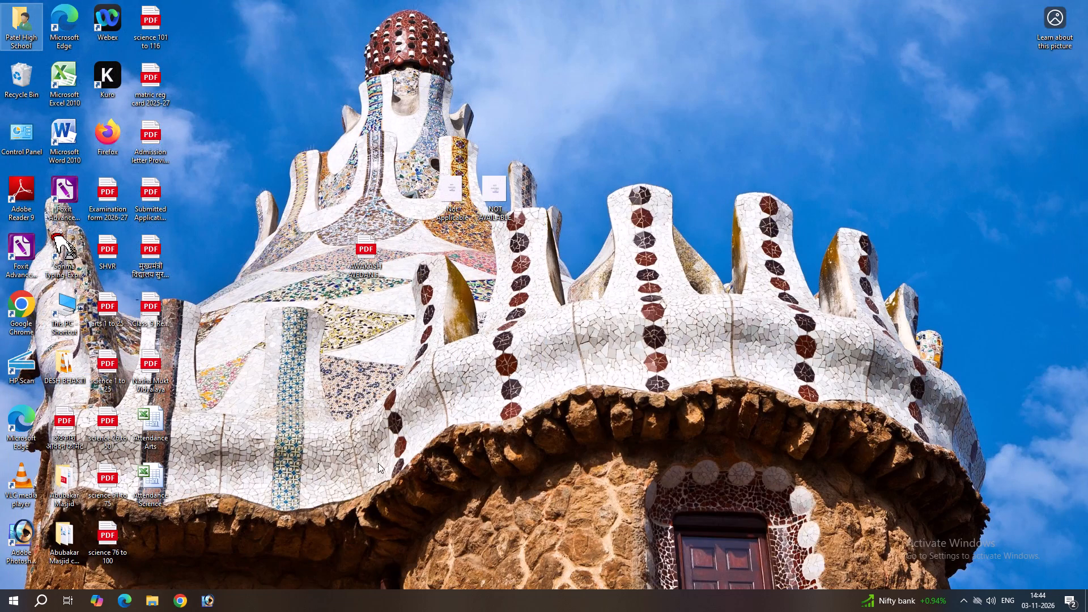
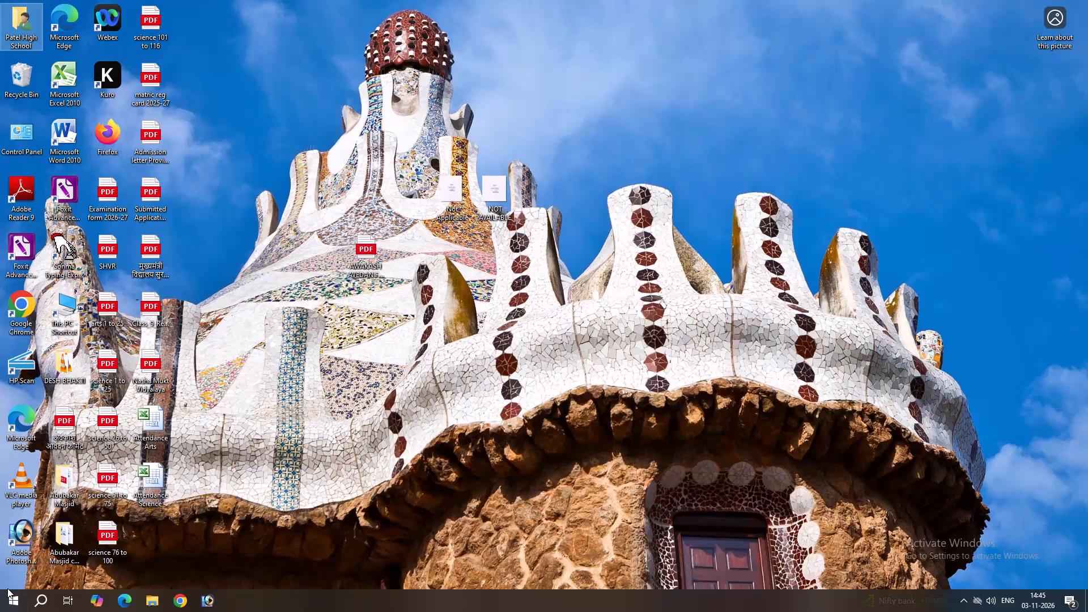
Open the computer's power options.
{"action": "left_click", "coordinate": [11, 593]}
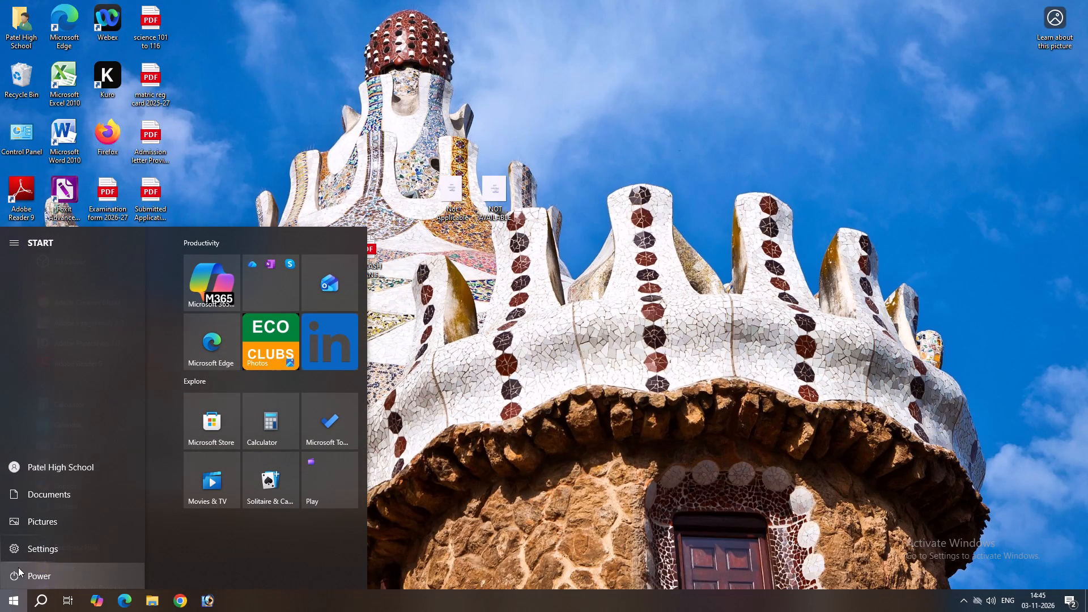
{"action": "left_click", "coordinate": [14, 571]}
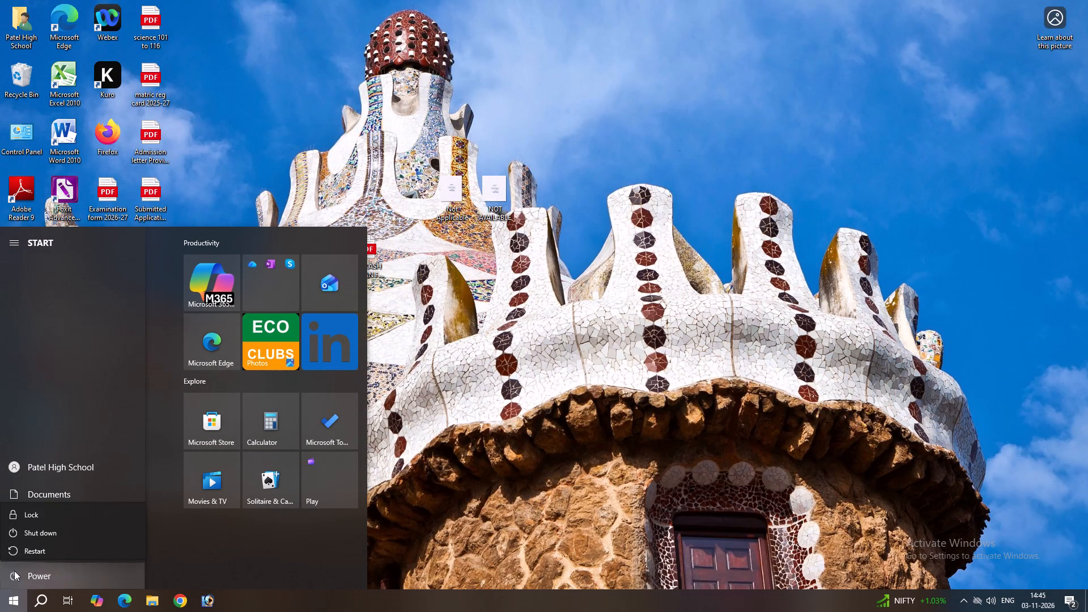